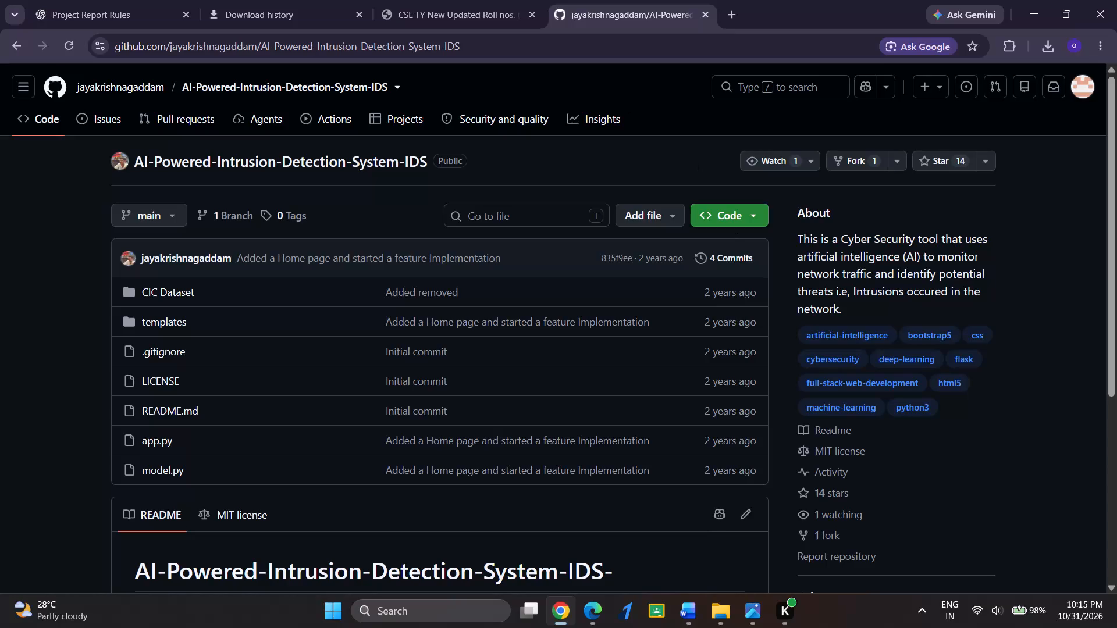
In the ML_Network_Traffic_Classification_Project_Report Word document, replace the system architecture picture with the Sys-arct image file from Downloads.
click(749, 603)
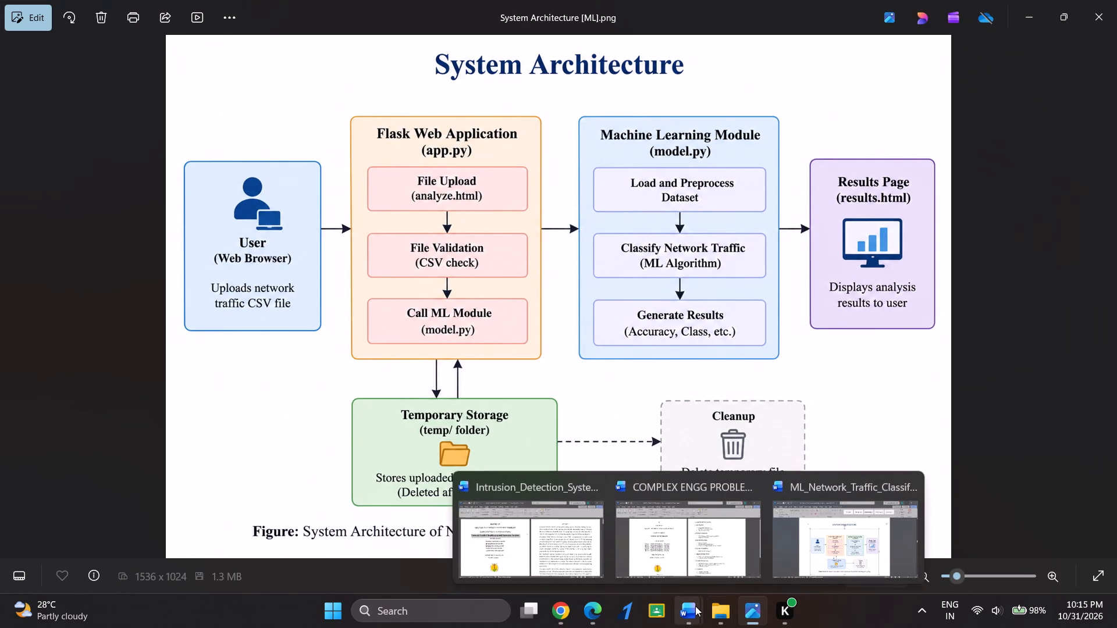
click(800, 552)
right_click(647, 409)
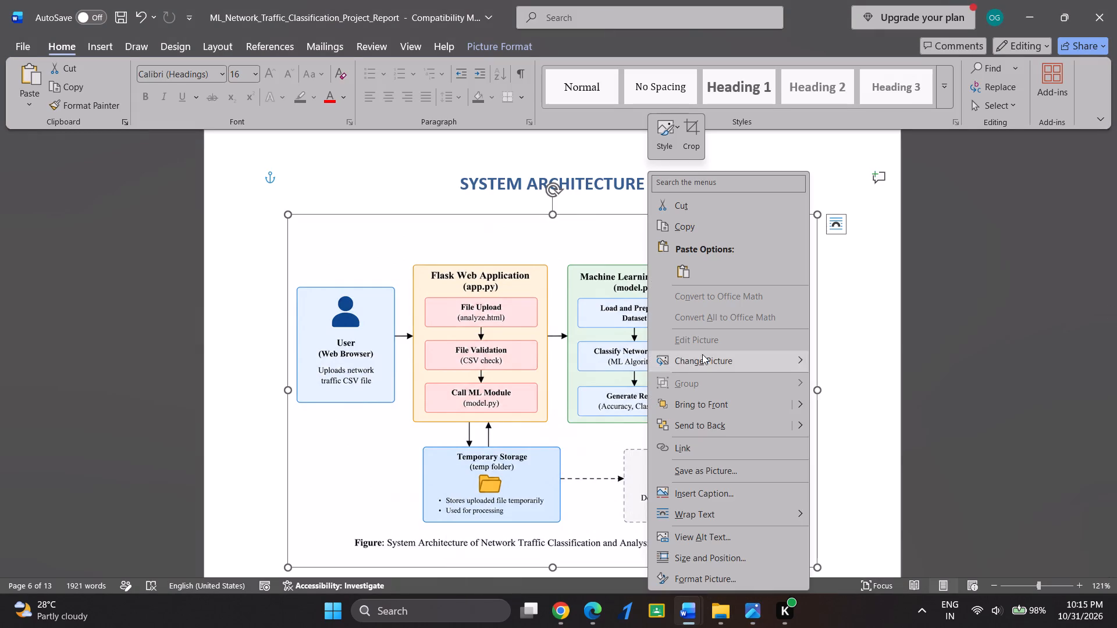
click(886, 372)
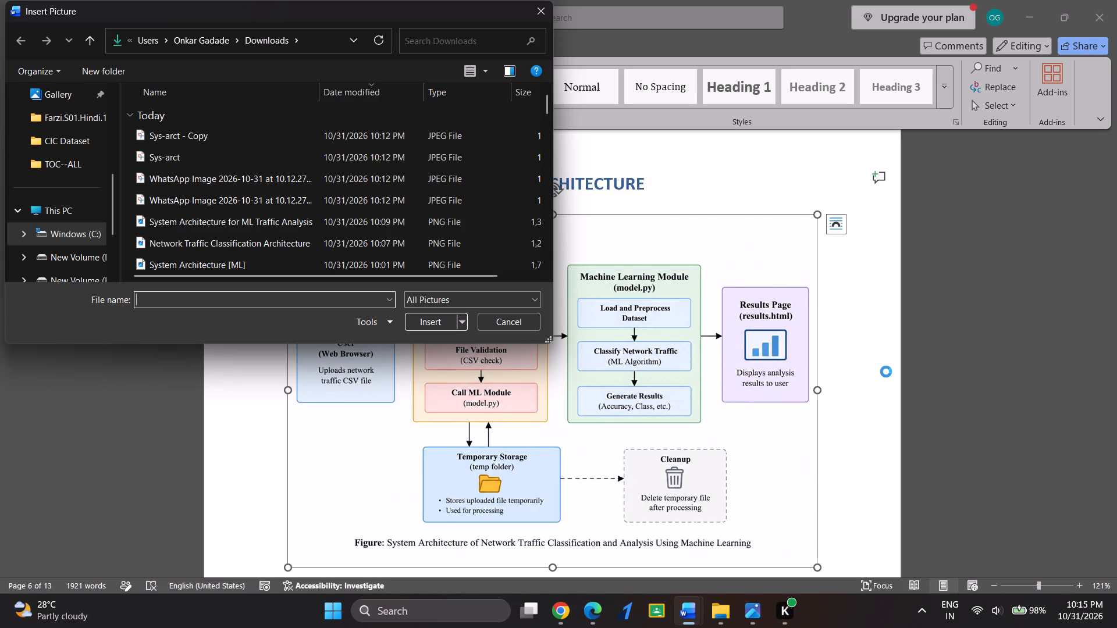
click(190, 129)
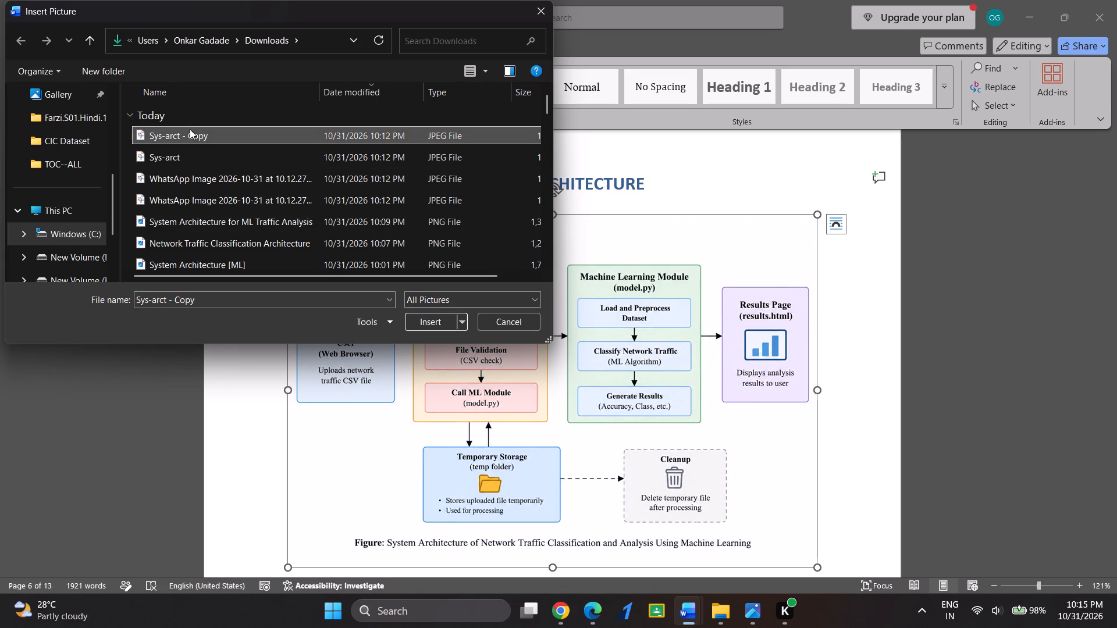
click(189, 152)
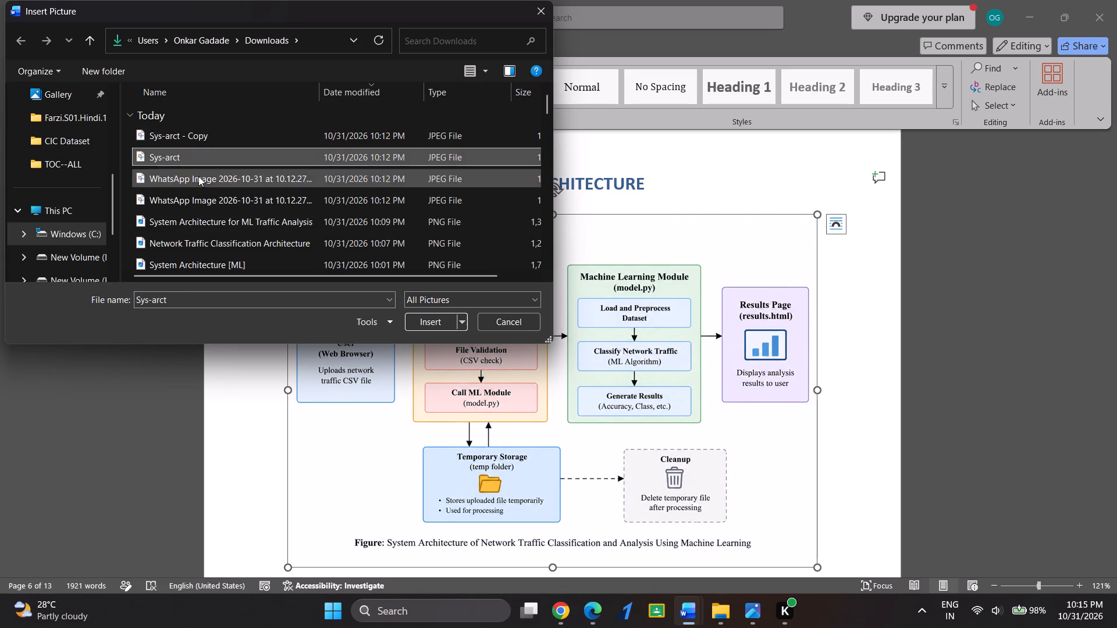
click(429, 321)
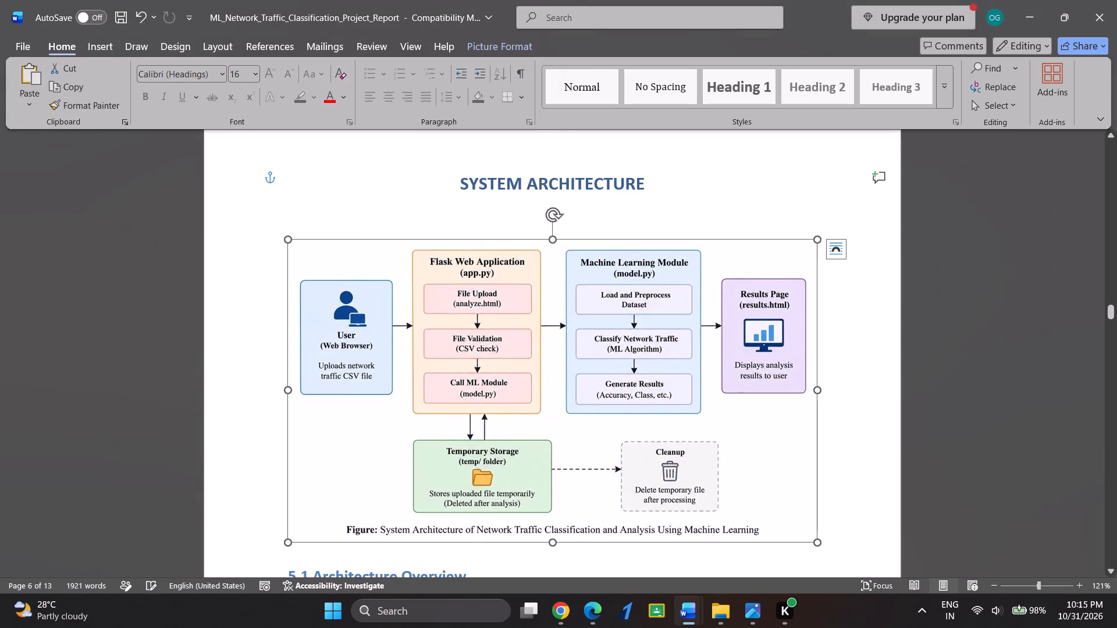
Move the new architecture diagram up so it sits just below the SYSTEM ARCHITECTURE heading, aligned with the page margins.
drag(619, 286, 618, 264)
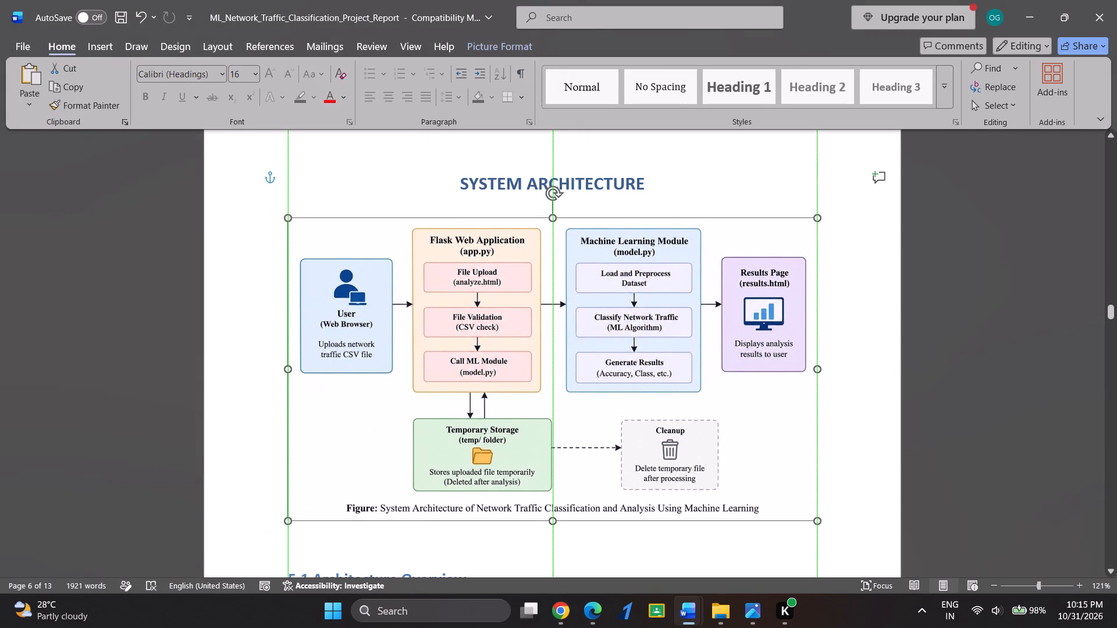
drag(618, 264, 616, 250)
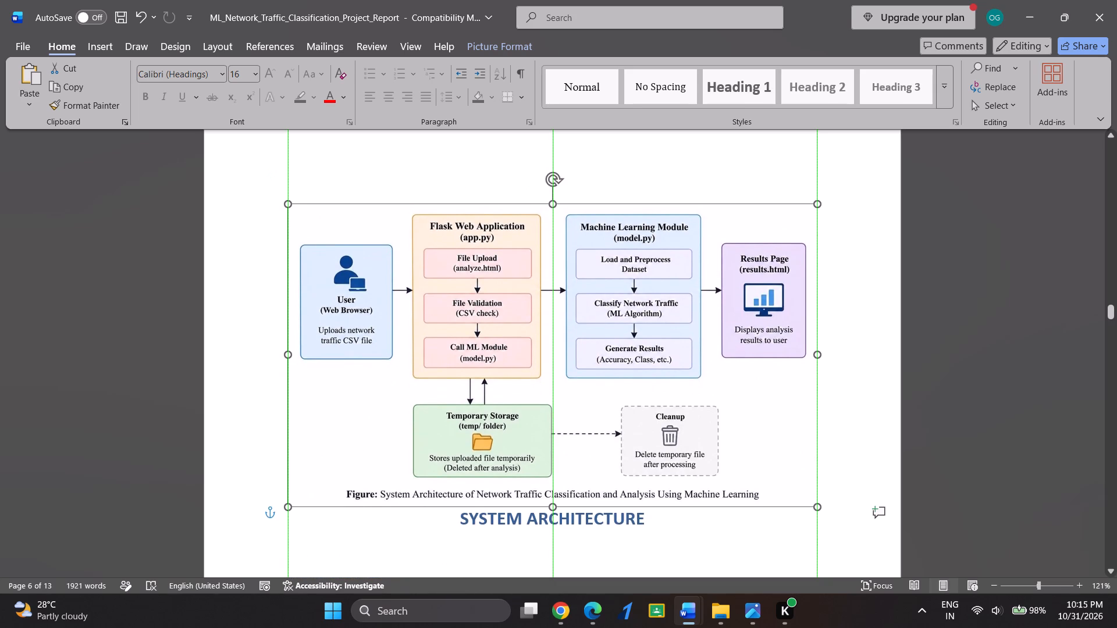
drag(616, 250, 616, 256)
click(600, 567)
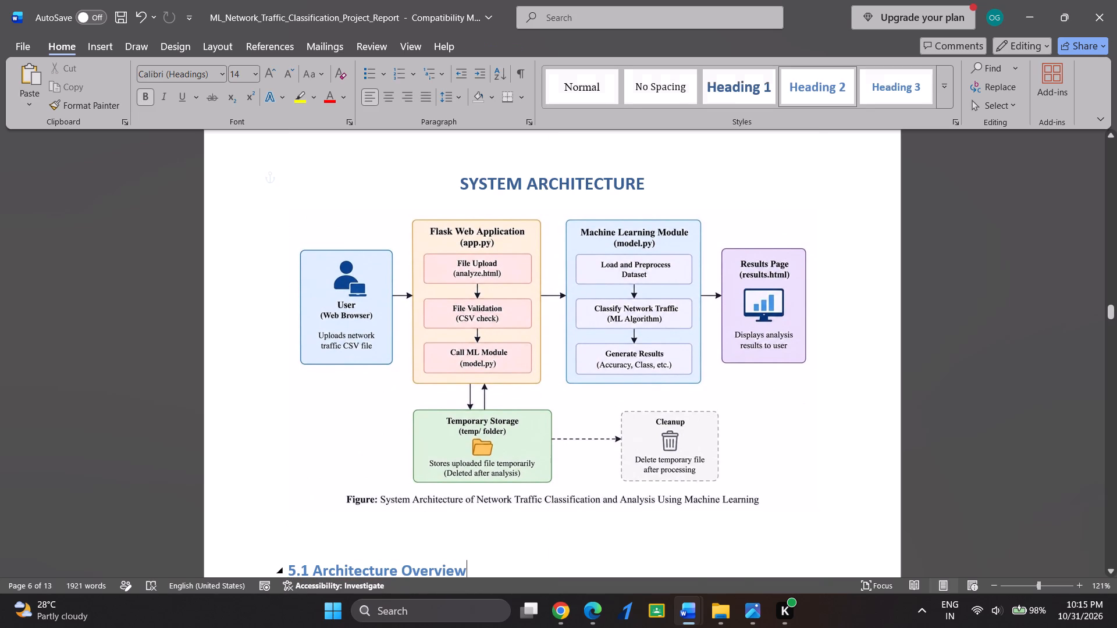
Delete the blank line directly above the 5.1 Architecture Overview heading.
scroll(600, 567, down, 1)
click(514, 527)
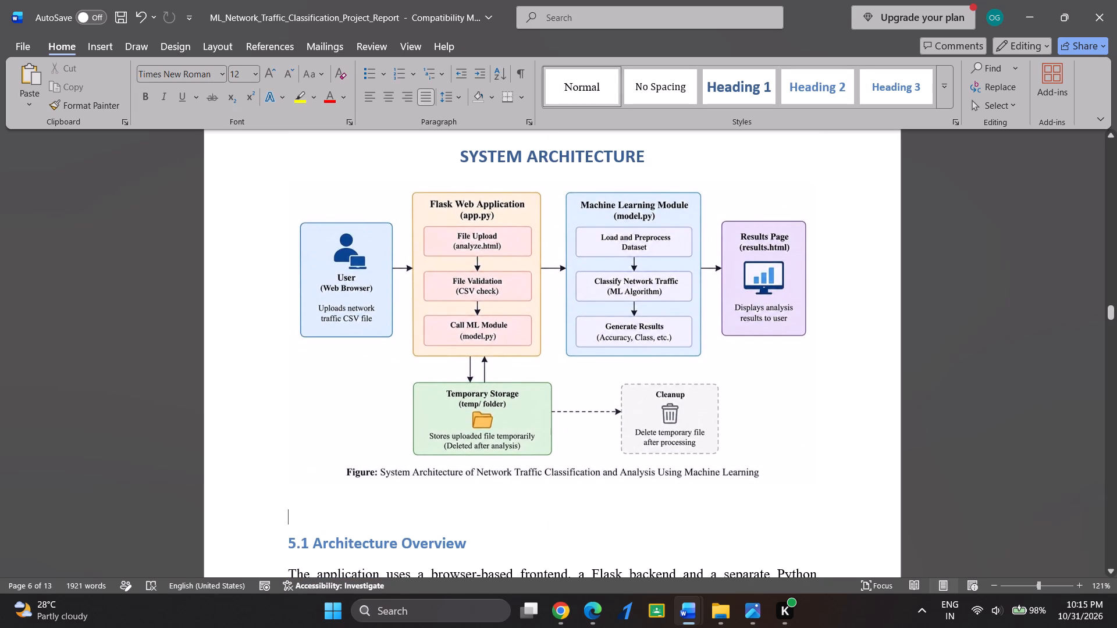
key(BackSpace)
scroll(494, 520, up, 3)
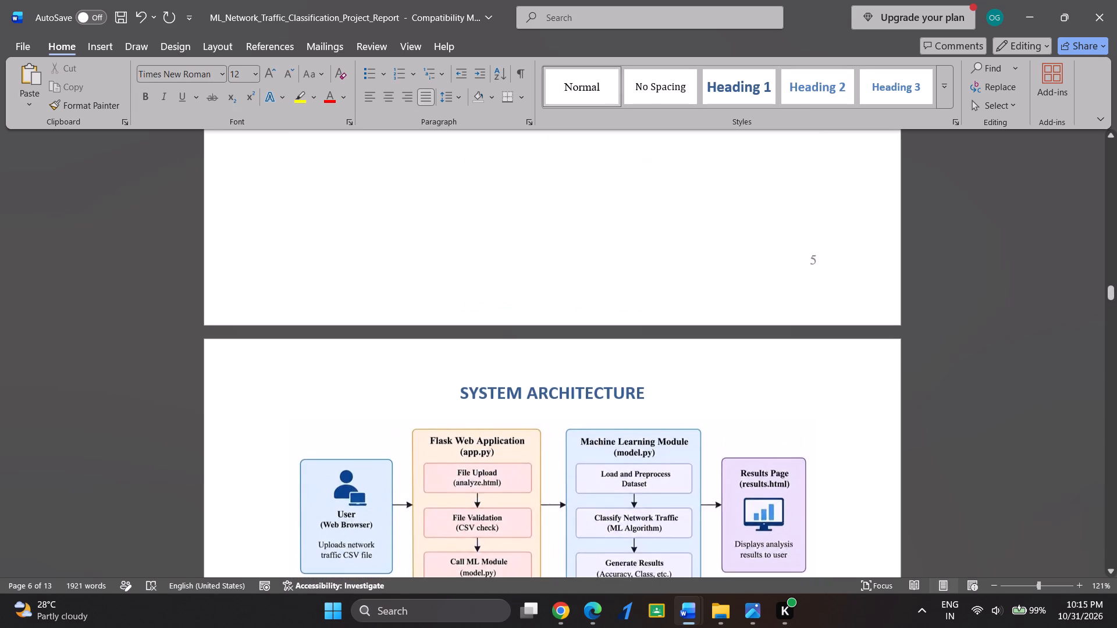
scroll(494, 520, down, 6)
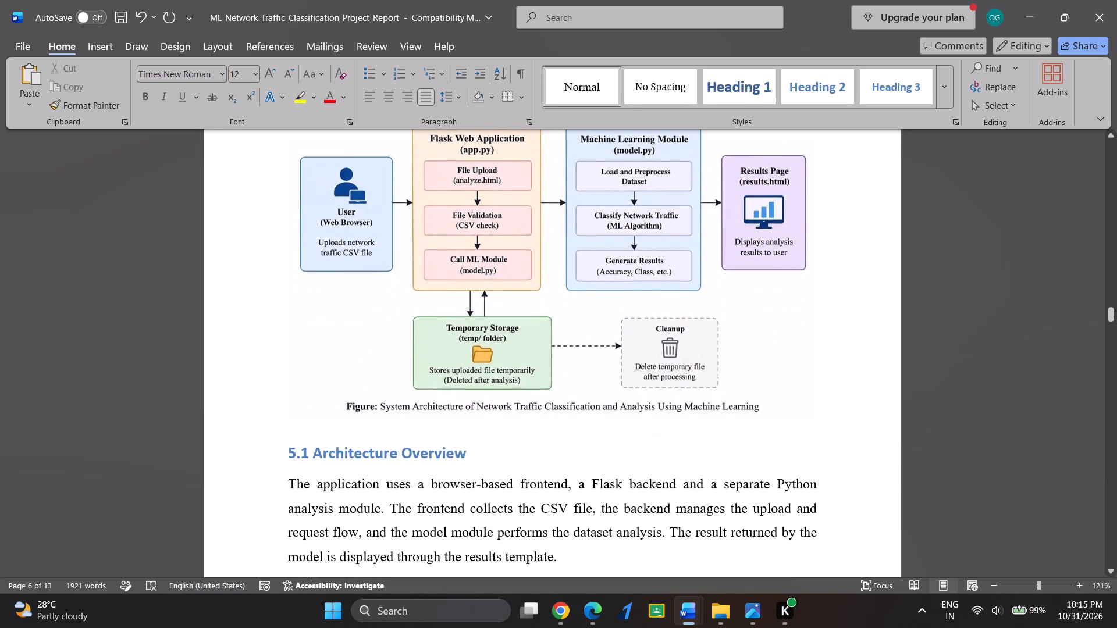
scroll(494, 520, up, 2)
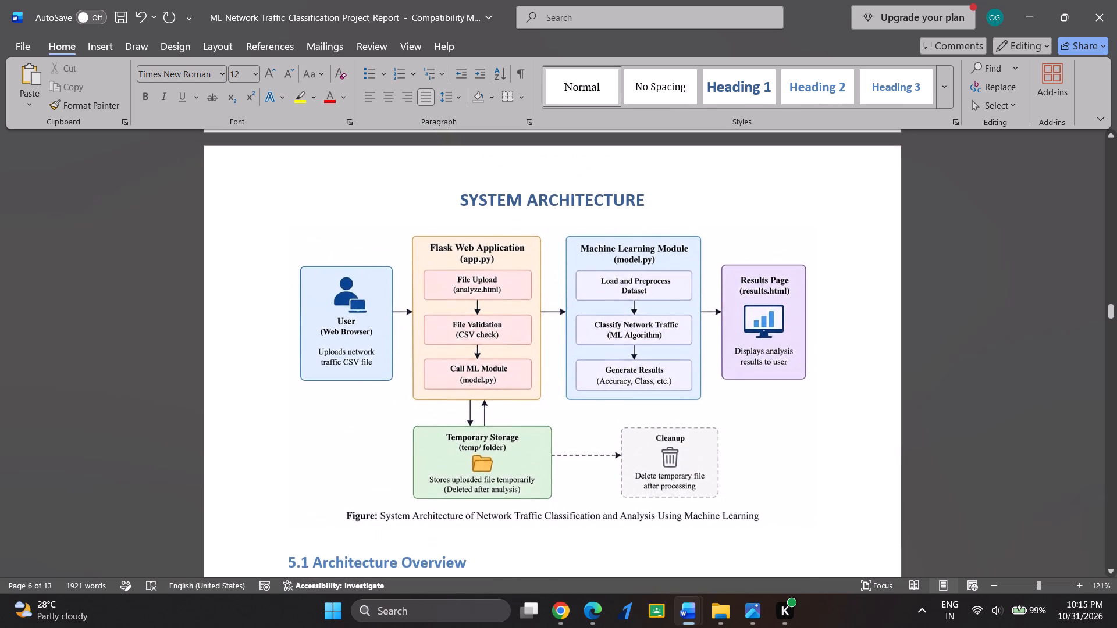
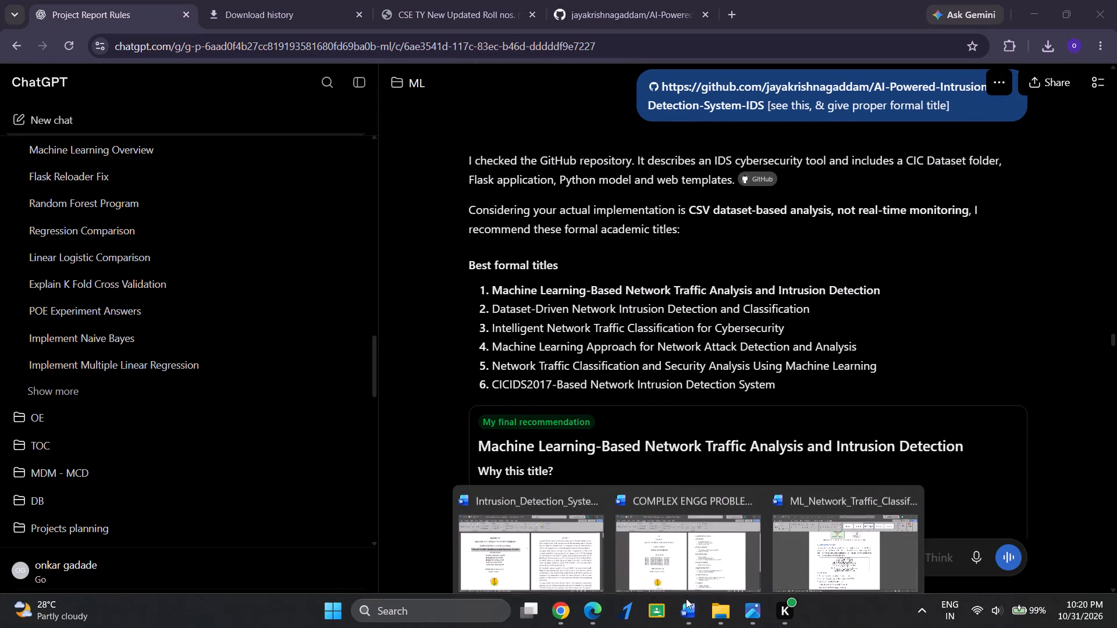
click(789, 563)
scroll(648, 458, up, 1)
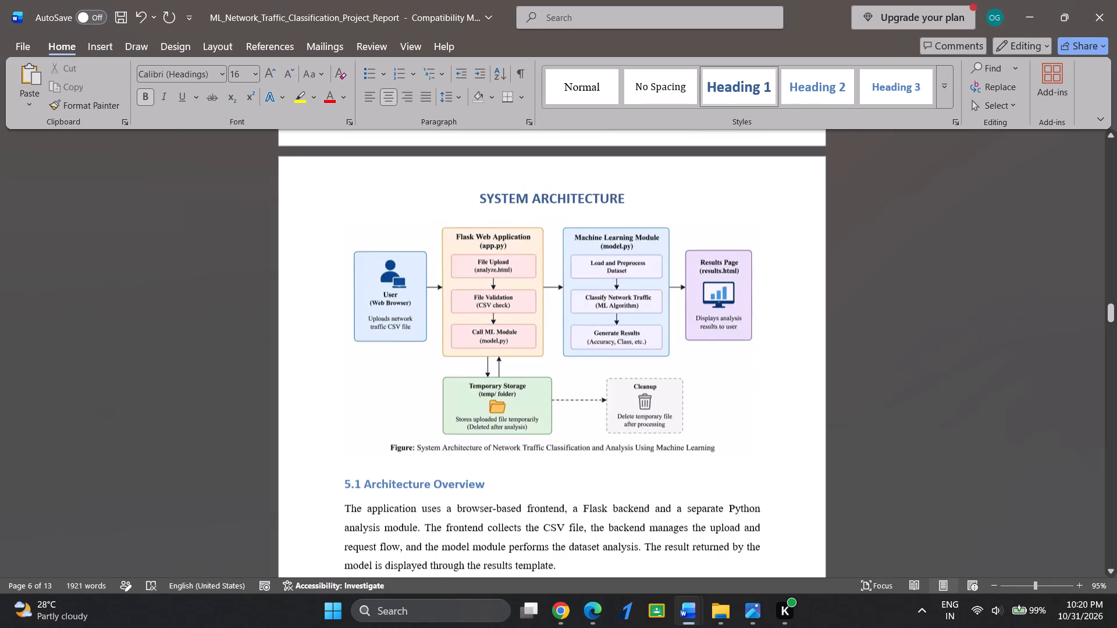
scroll(648, 458, up, 1)
ctrl+scroll(516, 320, up, 1)
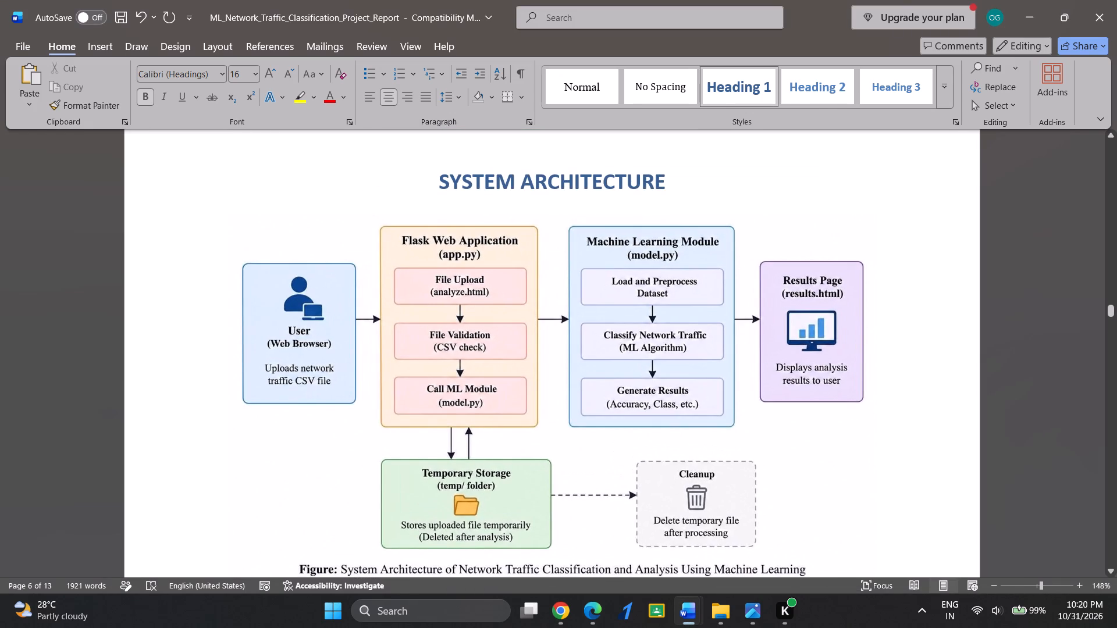
scroll(600, 326, down, 1)
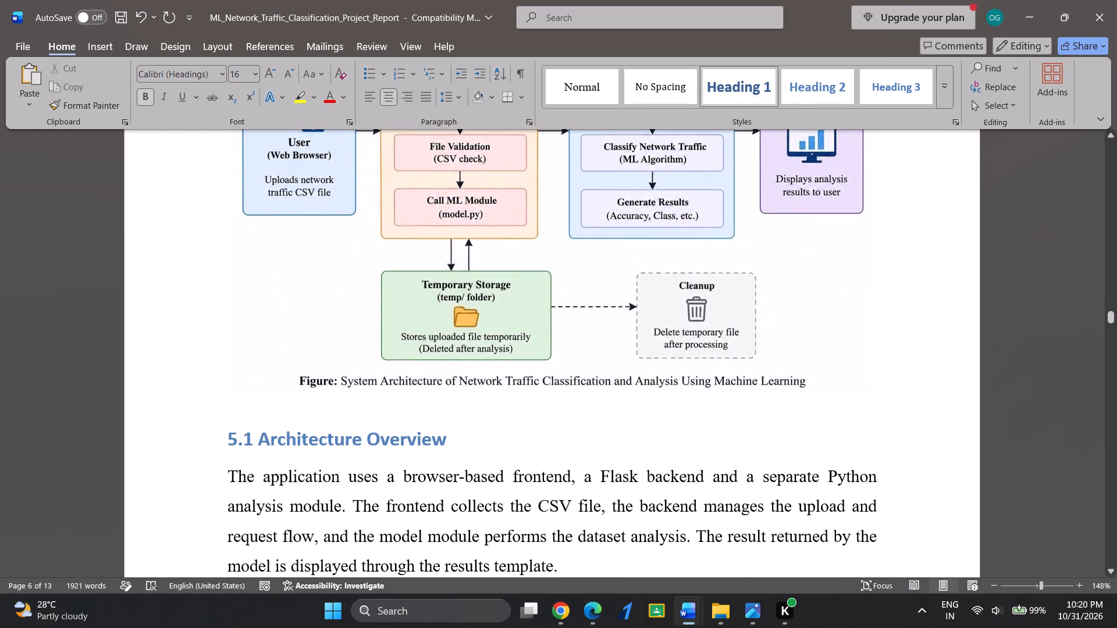
scroll(600, 326, down, 2)
scroll(448, 313, left, 1)
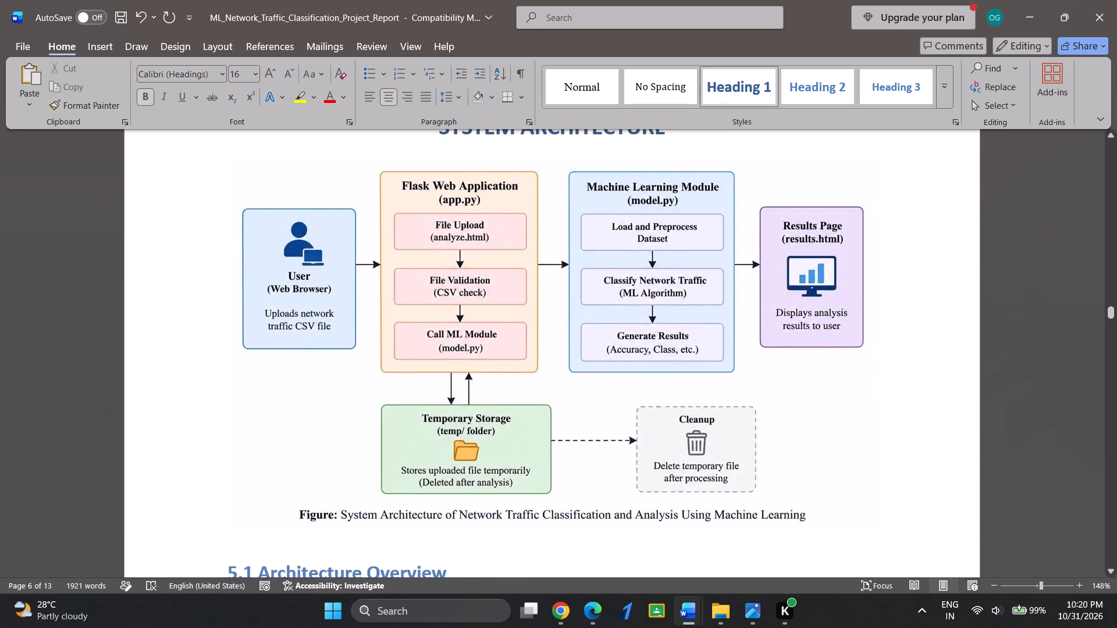
scroll(448, 313, left, 1)
scroll(614, 484, up, 3)
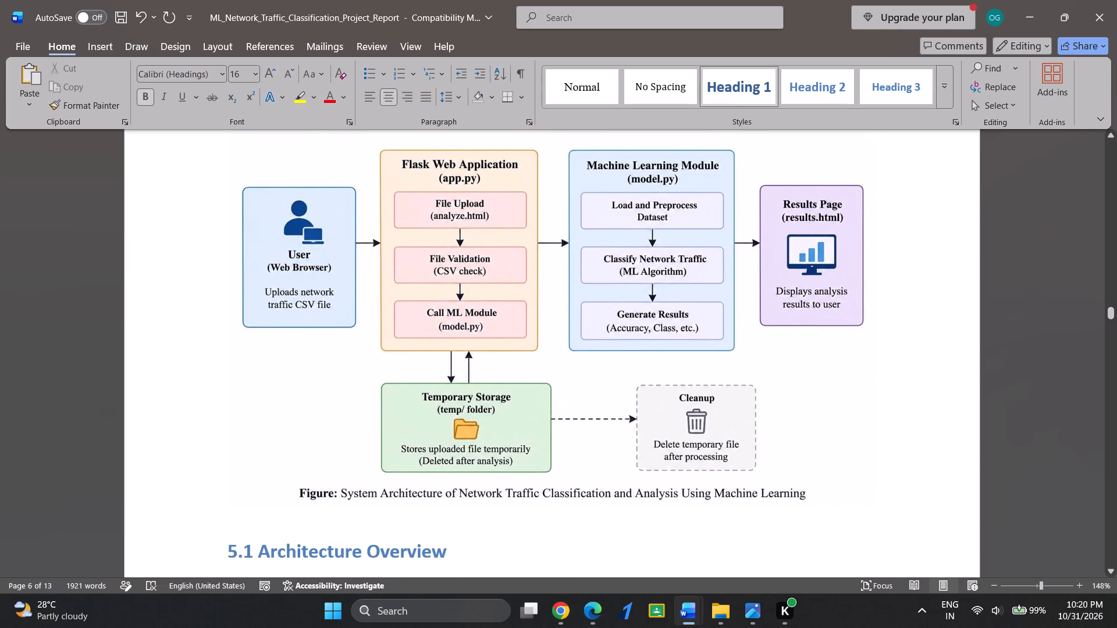
scroll(622, 356, down, 2)
scroll(488, 254, up, 1)
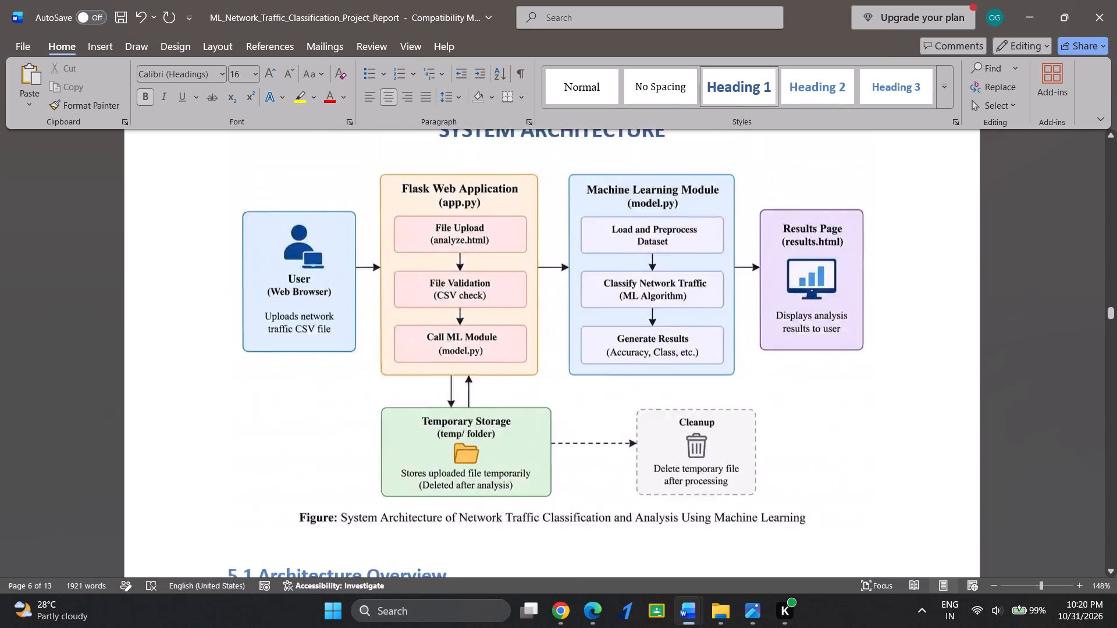
scroll(488, 254, up, 1)
click(348, 273)
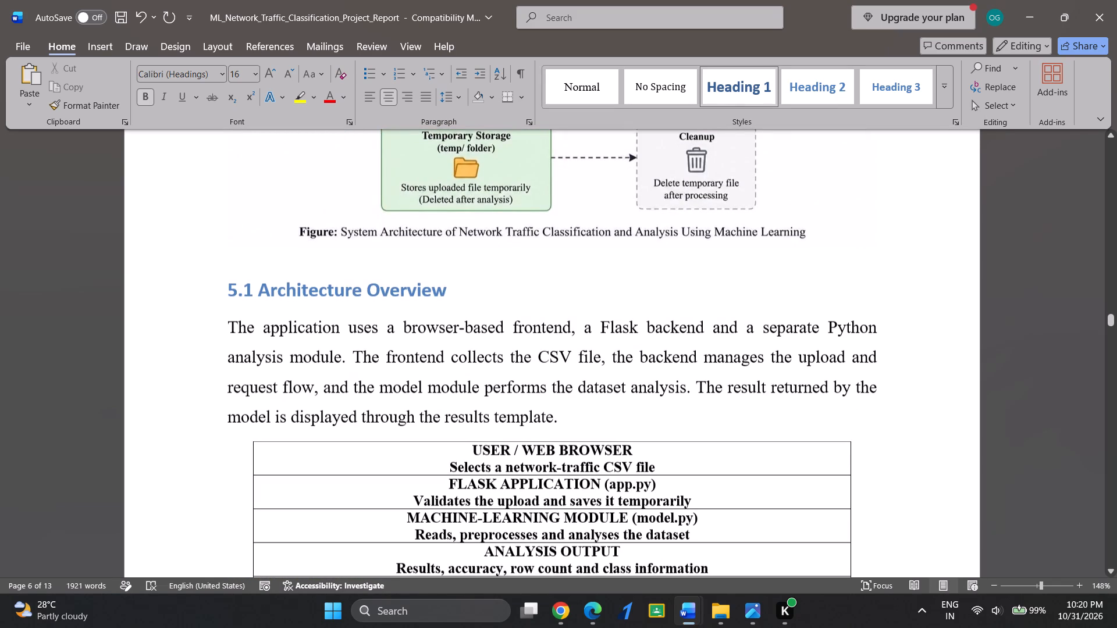
click(423, 304)
scroll(423, 304, up, 1)
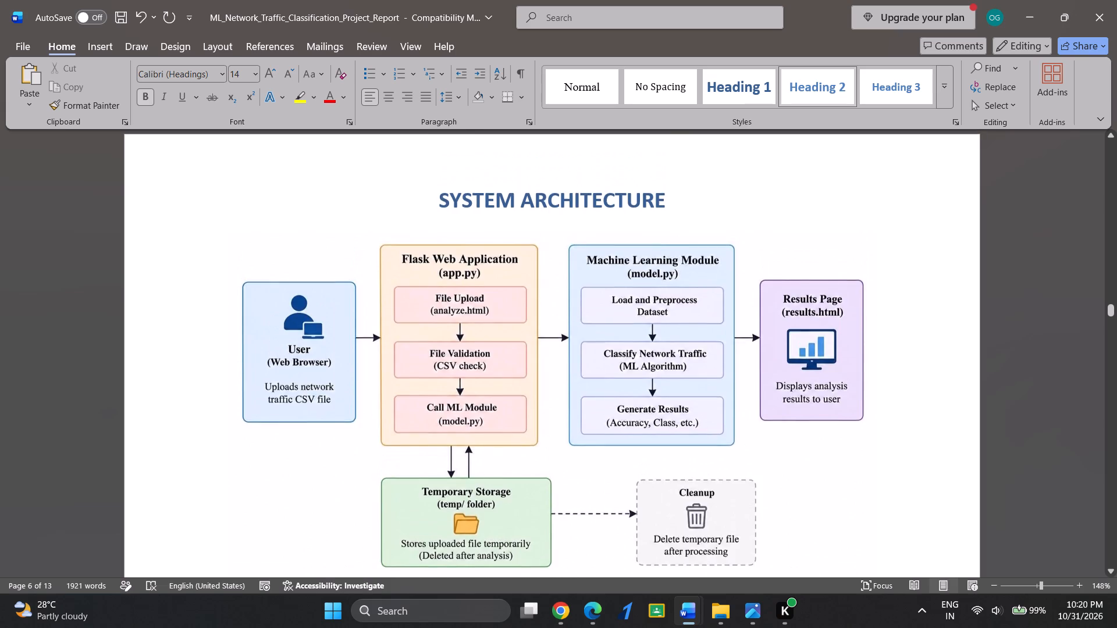
scroll(423, 304, up, 1)
scroll(489, 442, down, 1)
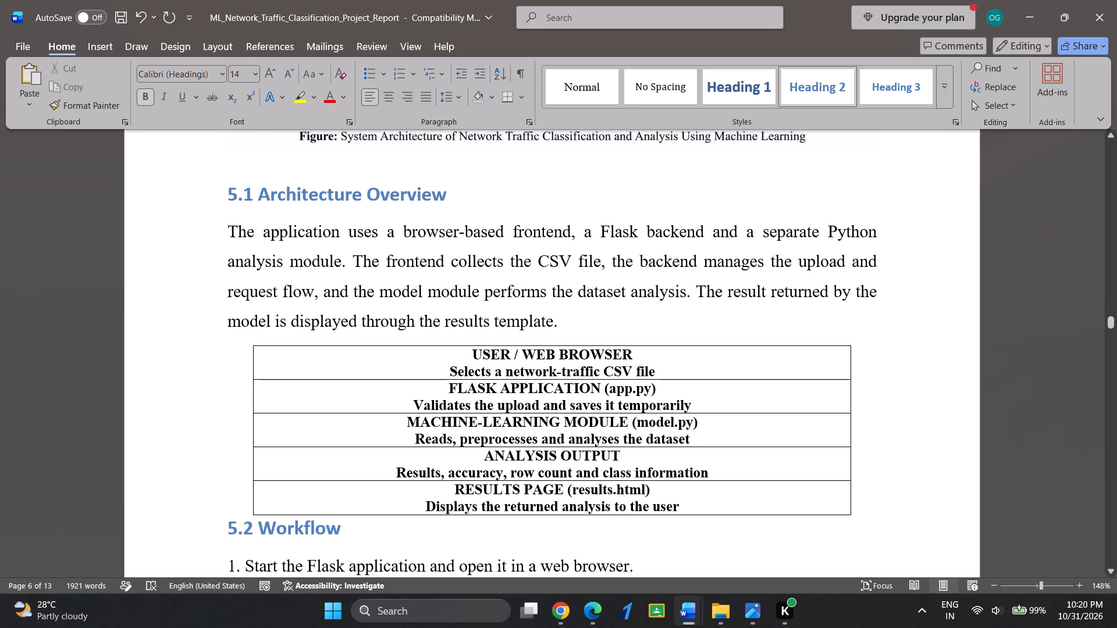
Cut the whole table under 5.1 Architecture Overview and add an empty line above the 5.2 Workflow heading.
click(850, 515)
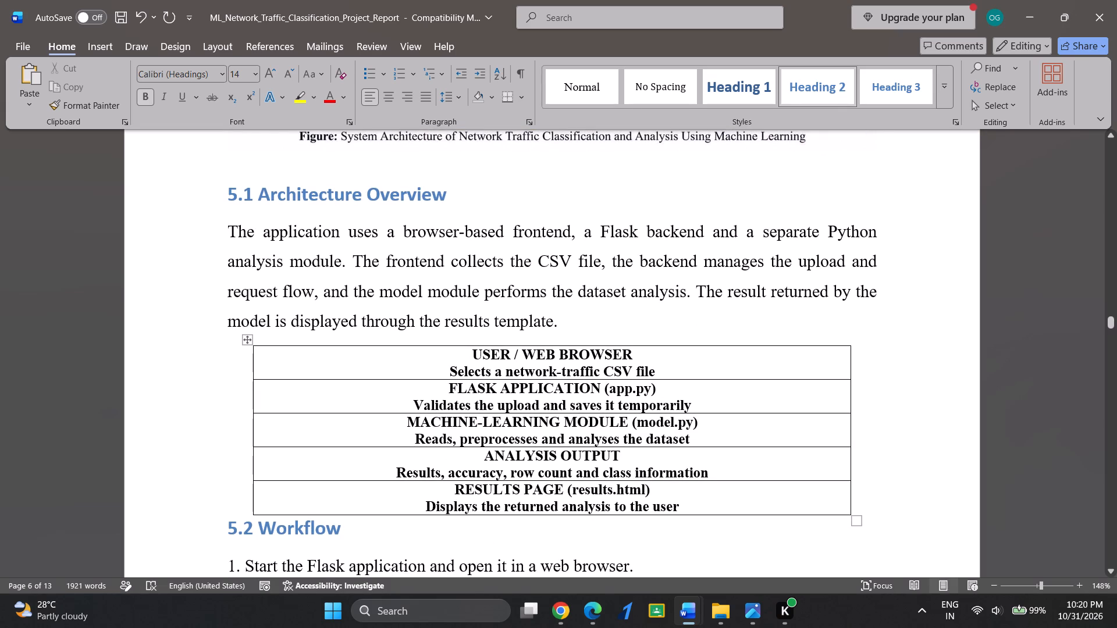
click(822, 454)
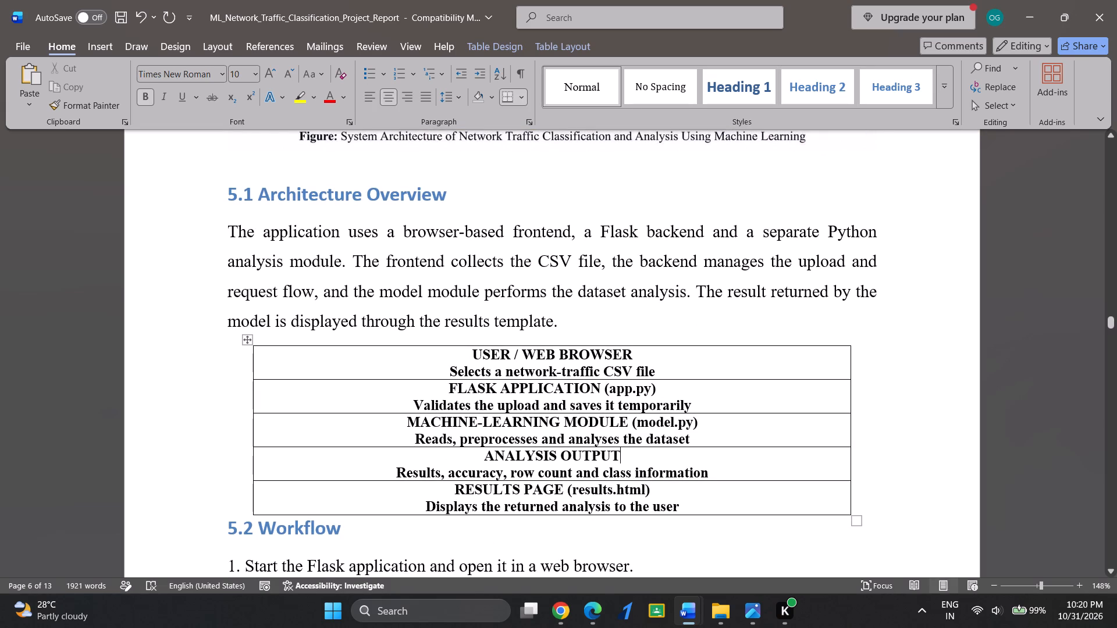
click(250, 338)
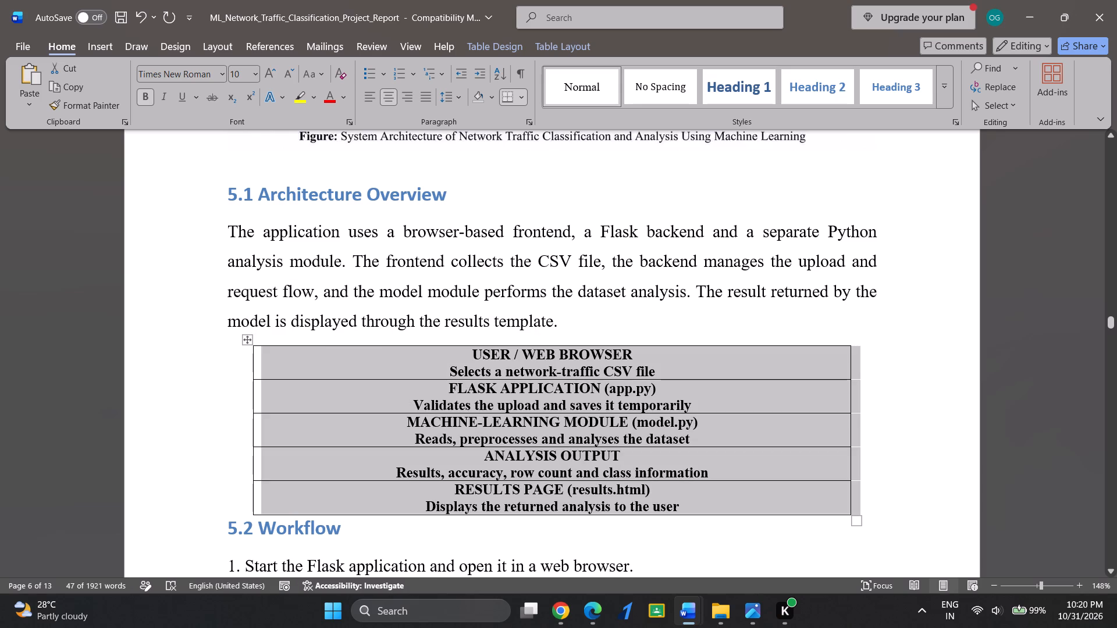
key(ctrl+x)
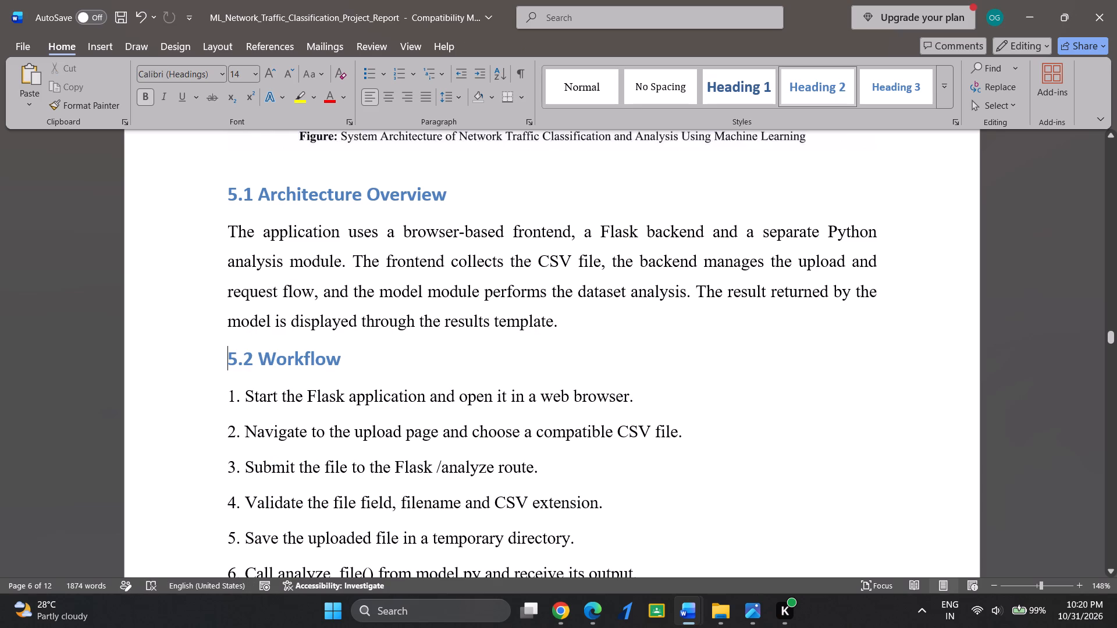
key(Return)
click(366, 347)
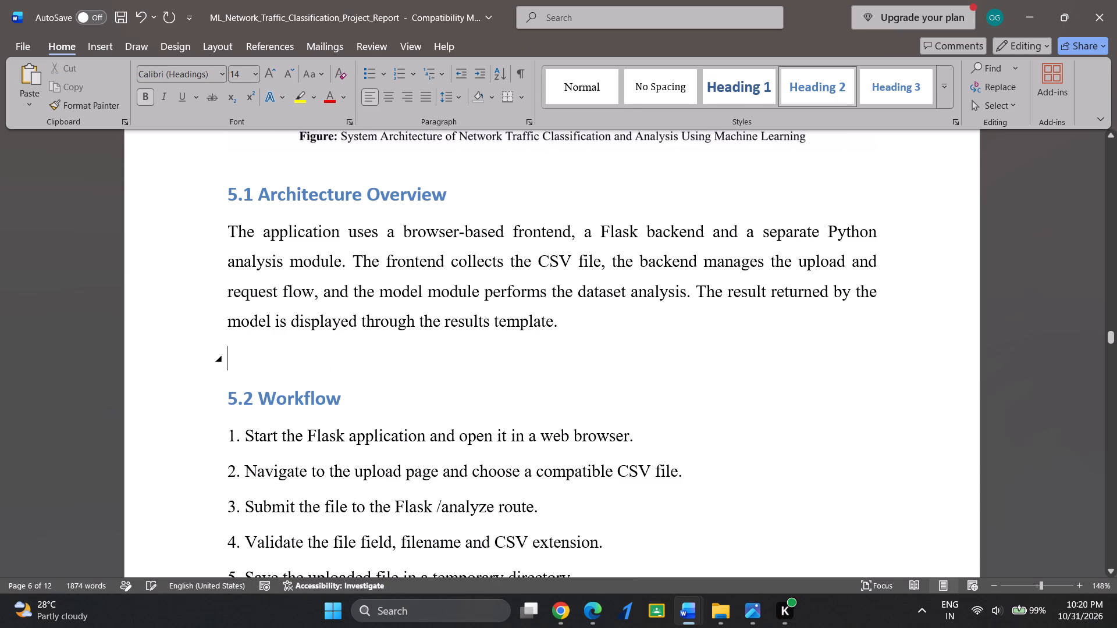
Check the page layout from the System Architecture section through to the start of Implementation Details.
scroll(366, 347, up, 2)
scroll(366, 347, down, 3)
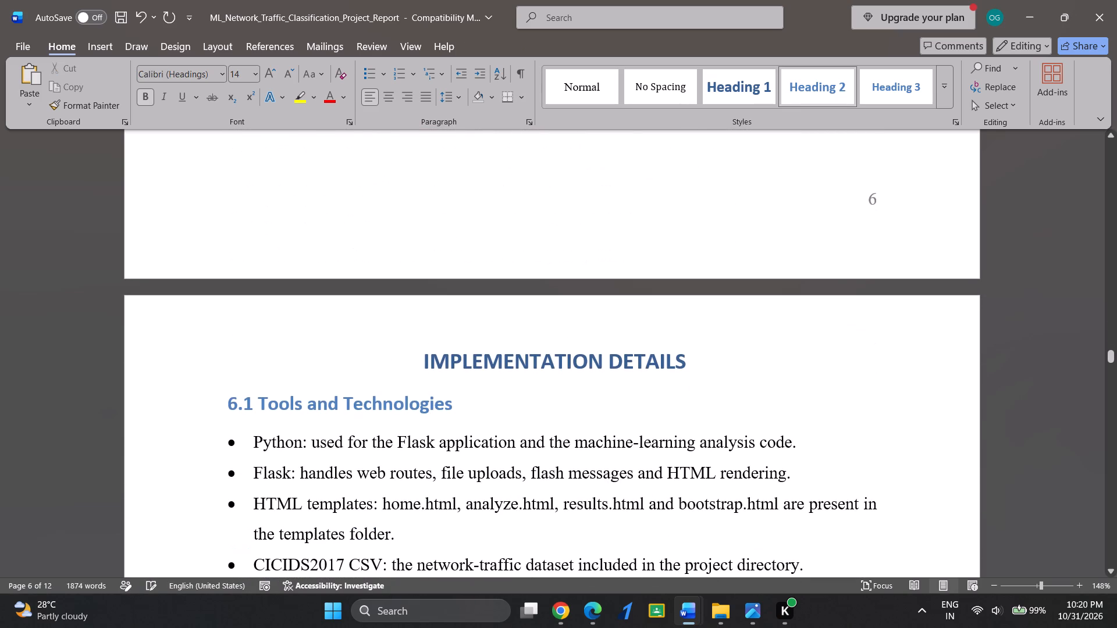
scroll(366, 347, down, 1)
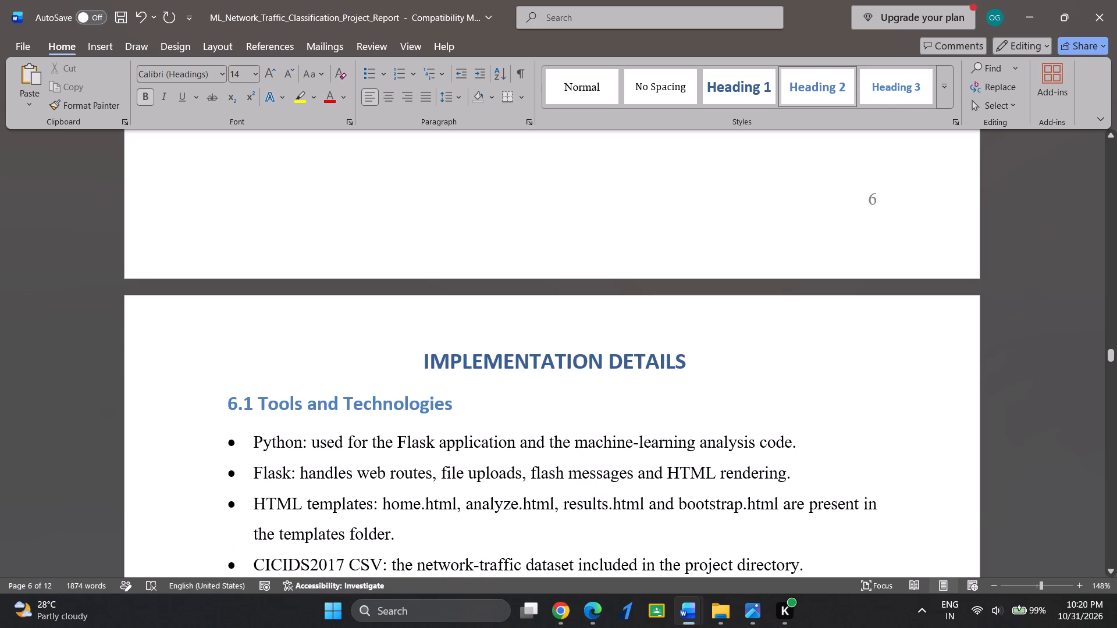
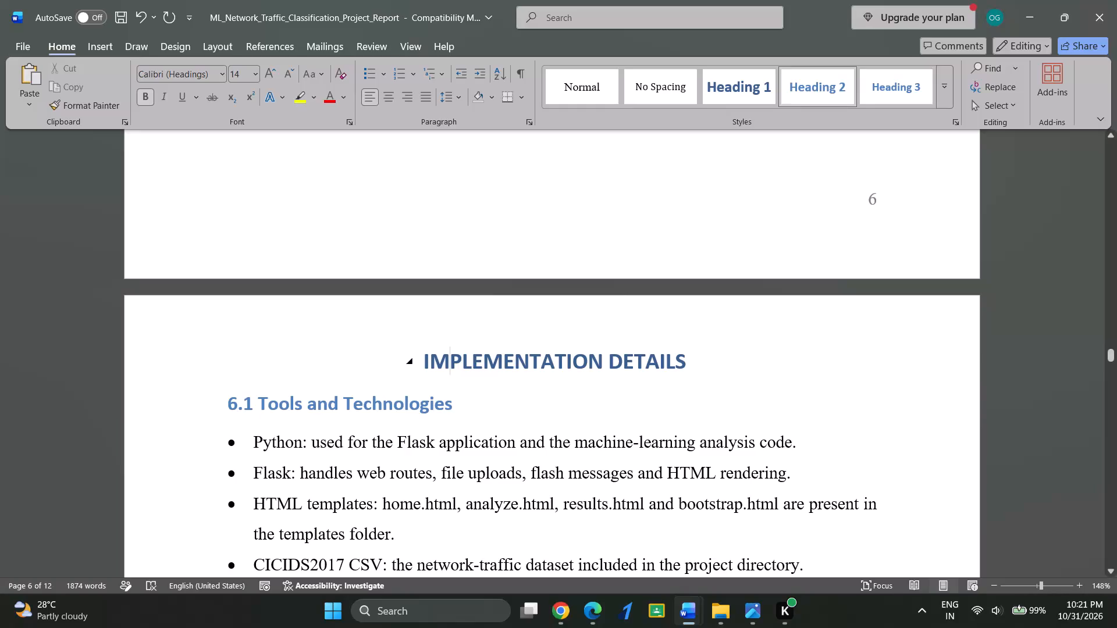
Review the report pages from Implementation Details through to the 7.3 Test Cases table.
scroll(440, 365, down, 3)
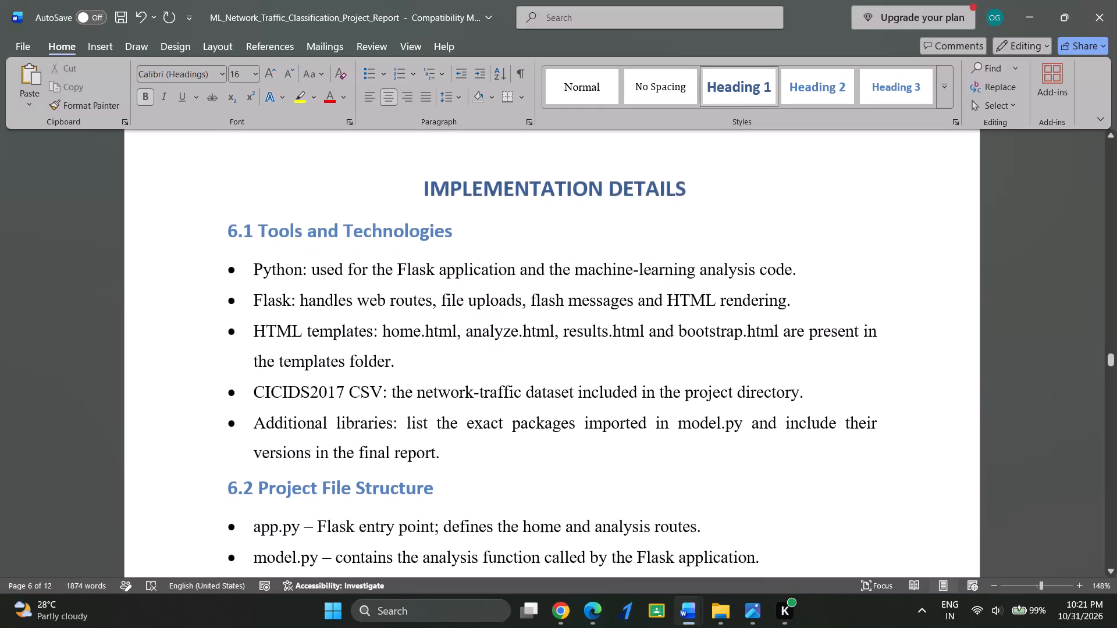
scroll(440, 365, down, 9)
scroll(440, 365, up, 1)
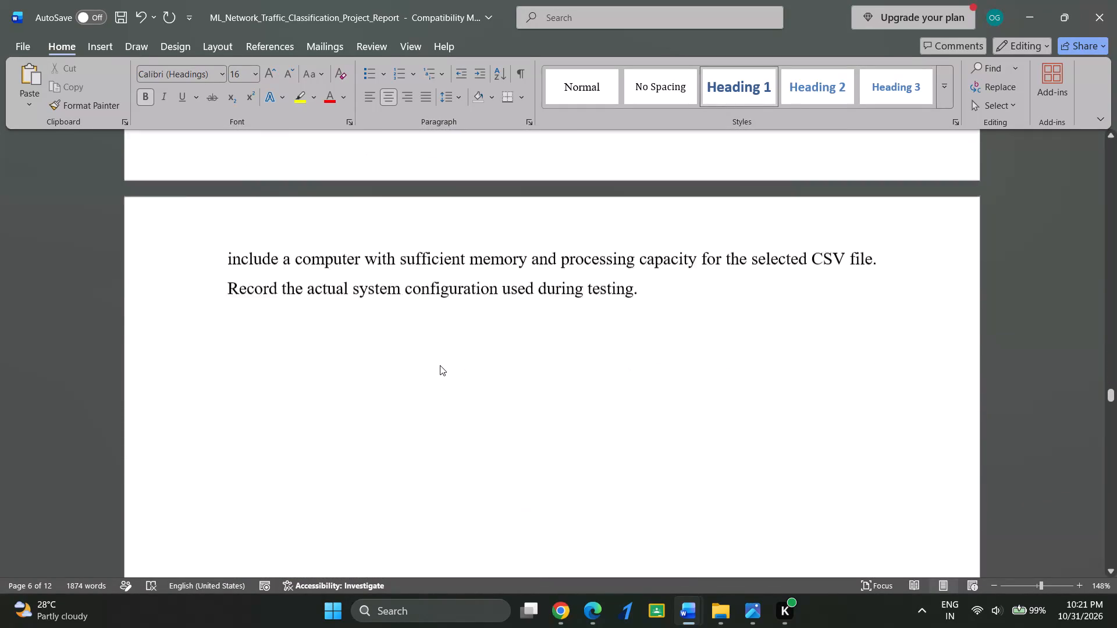
scroll(440, 365, up, 1)
scroll(440, 365, down, 7)
scroll(440, 365, up, 1)
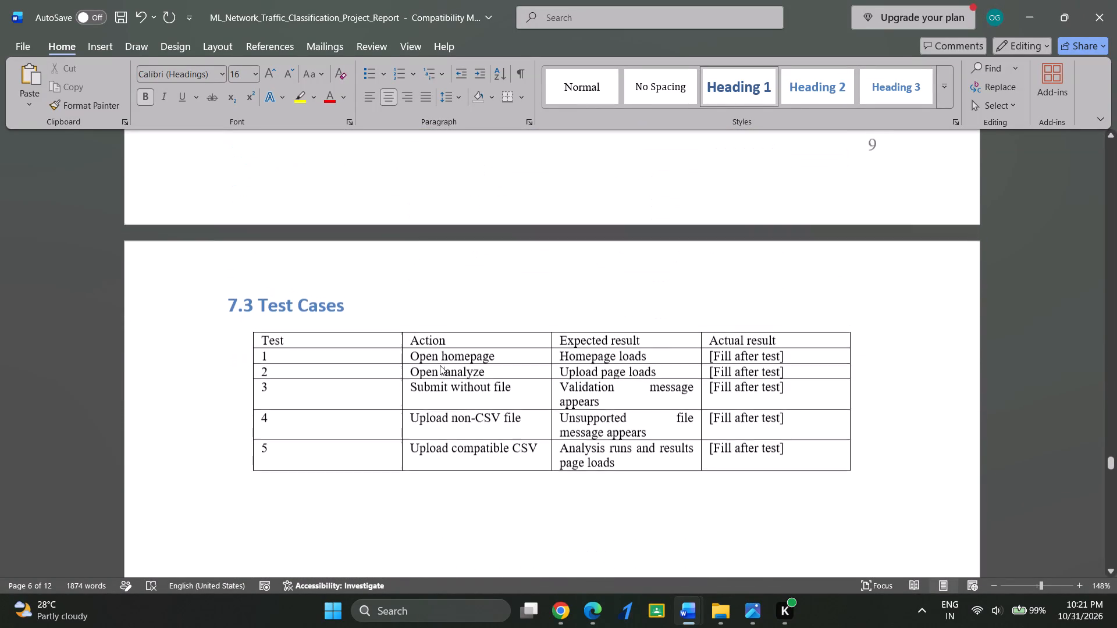
scroll(440, 365, up, 1)
click(445, 340)
click(606, 427)
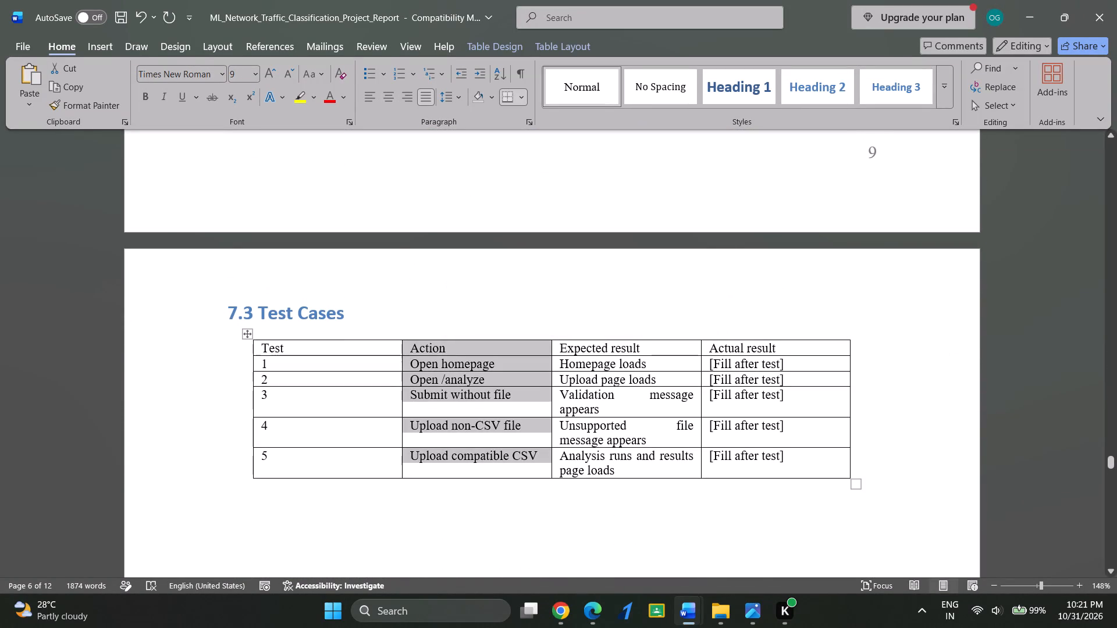
click(692, 410)
Return to the beginning of the report and check the title page layout, from the report heading down to the college name.
scroll(692, 410, up, 14)
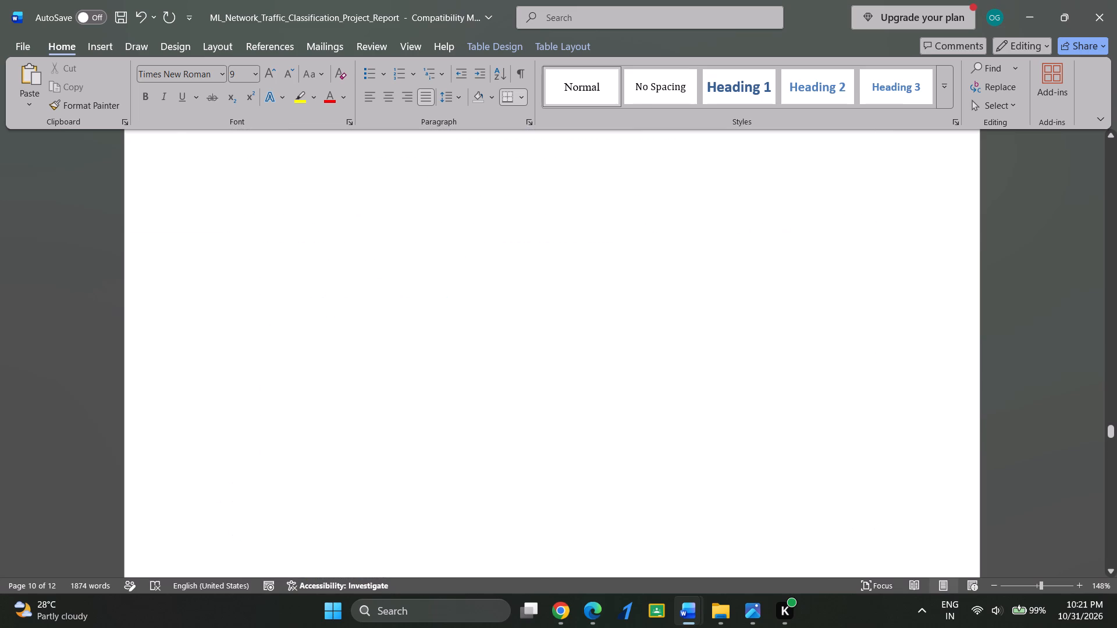
scroll(692, 410, up, 20)
scroll(692, 410, up, 1)
scroll(645, 381, down, 1)
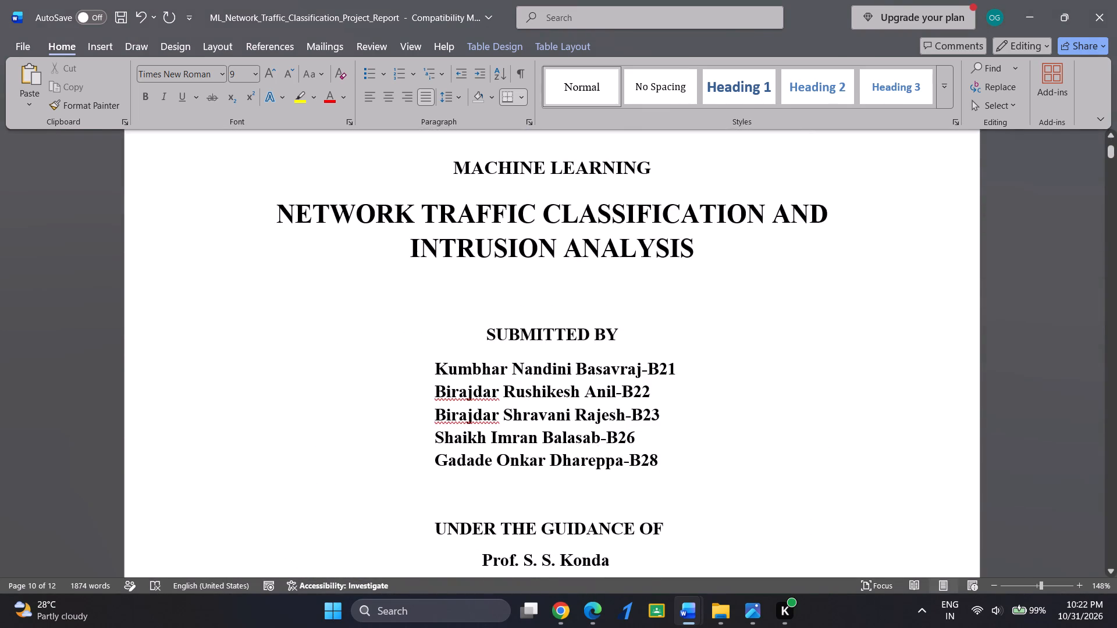
scroll(645, 381, up, 2)
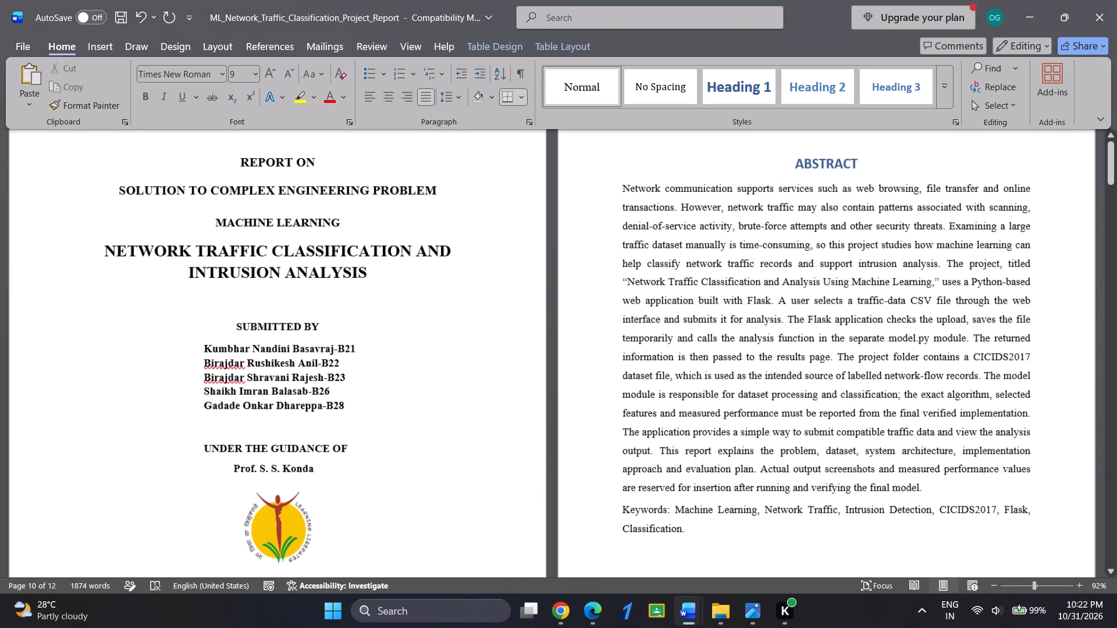
scroll(629, 365, right, 1)
scroll(629, 365, up, 10)
click(611, 277)
scroll(611, 277, up, 7)
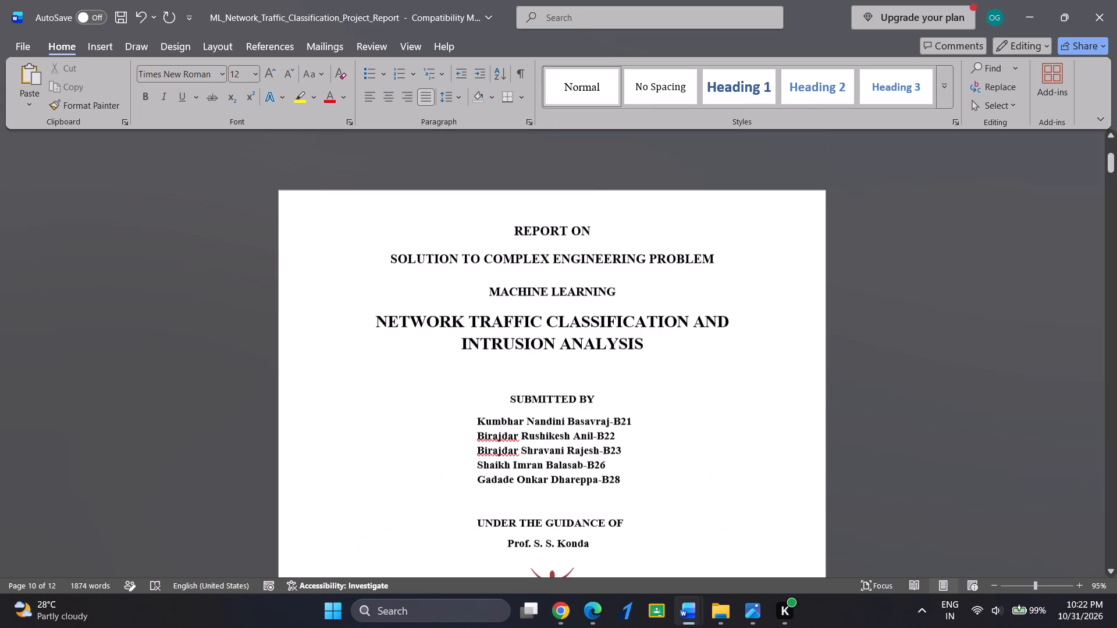
scroll(611, 277, up, 2)
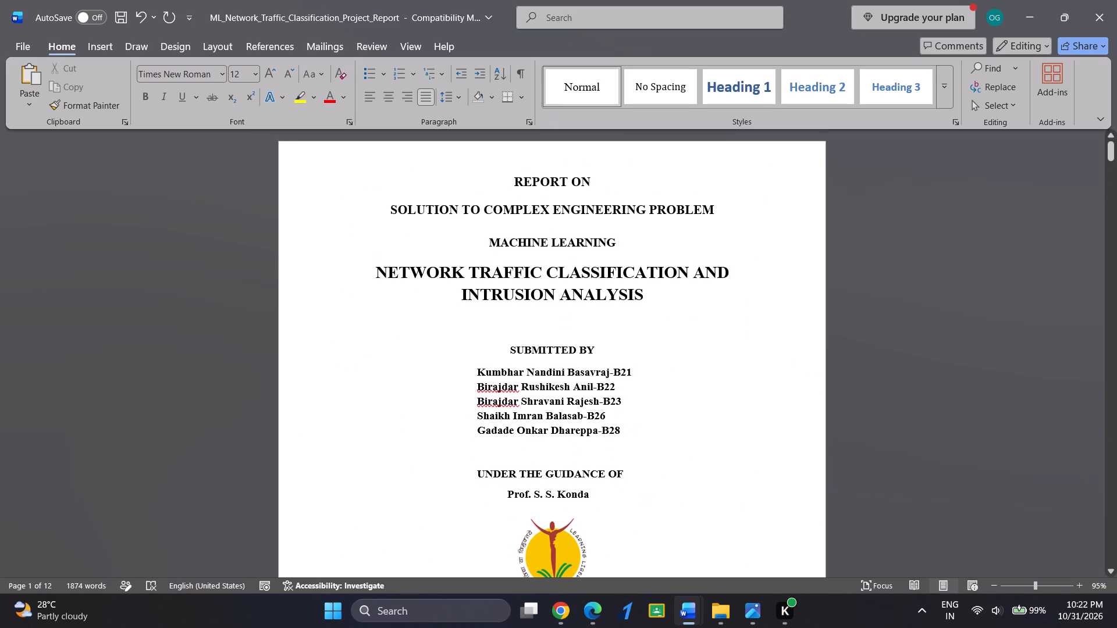
scroll(610, 311, down, 1)
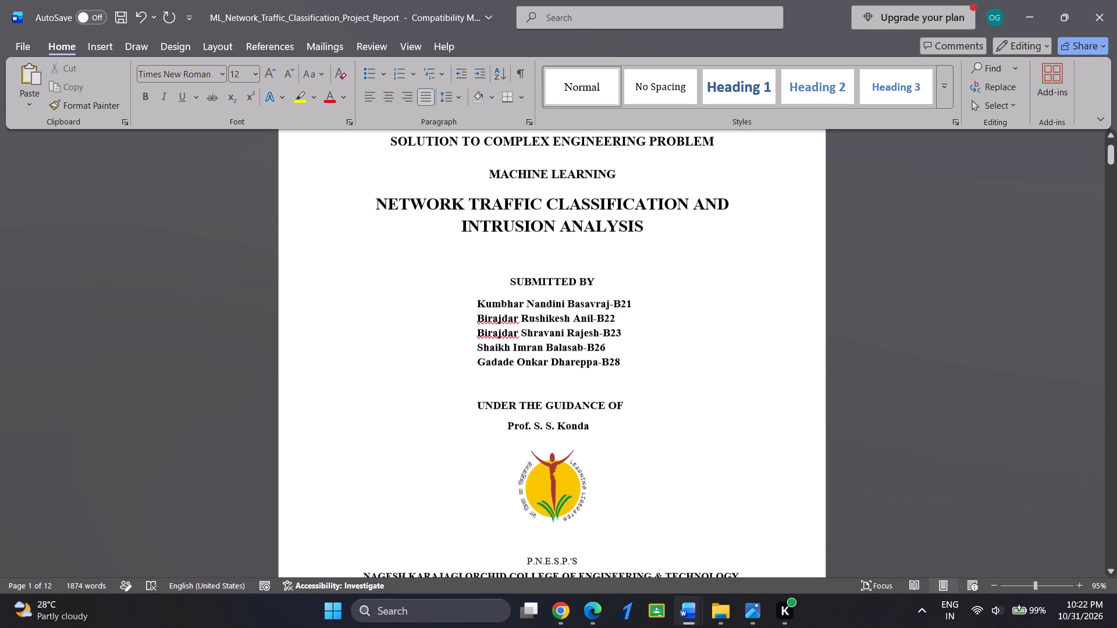
scroll(610, 311, down, 1)
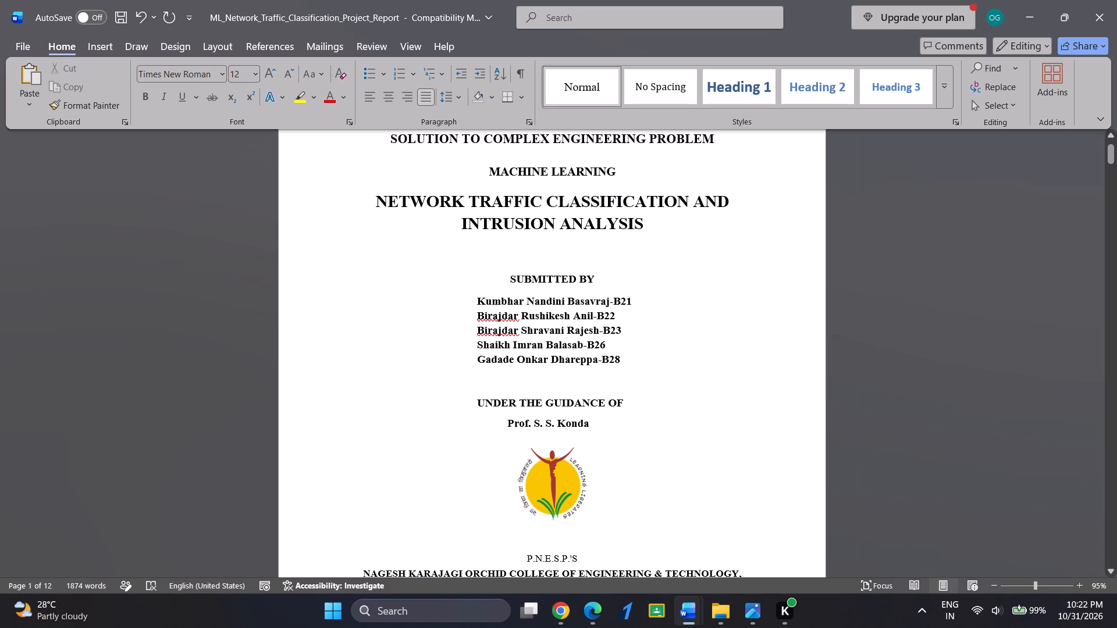
scroll(577, 332, down, 1)
scroll(577, 332, up, 2)
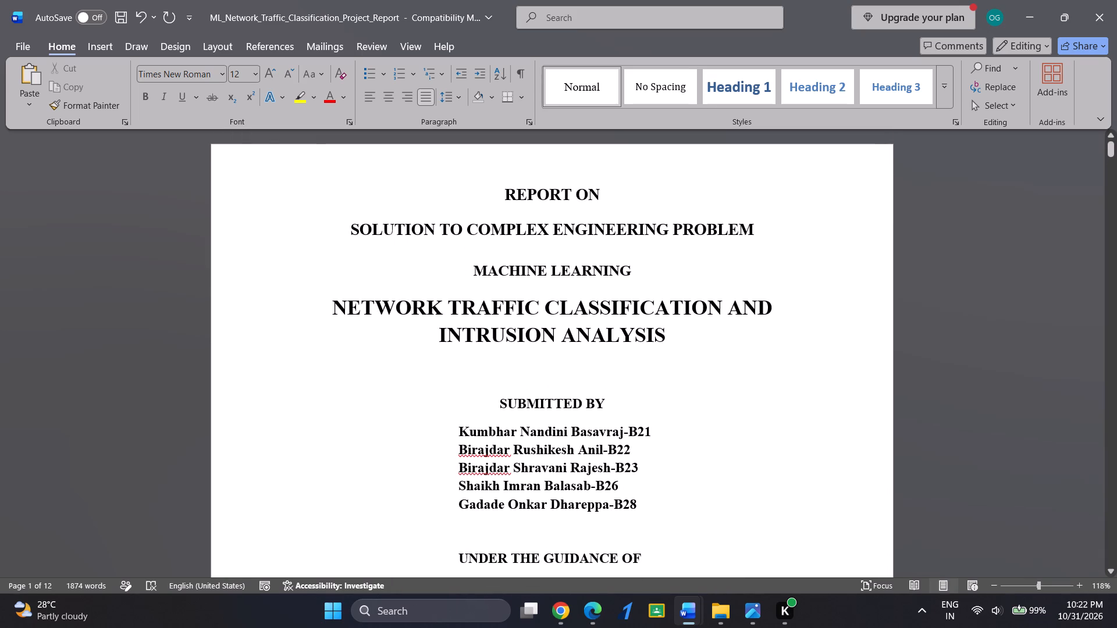
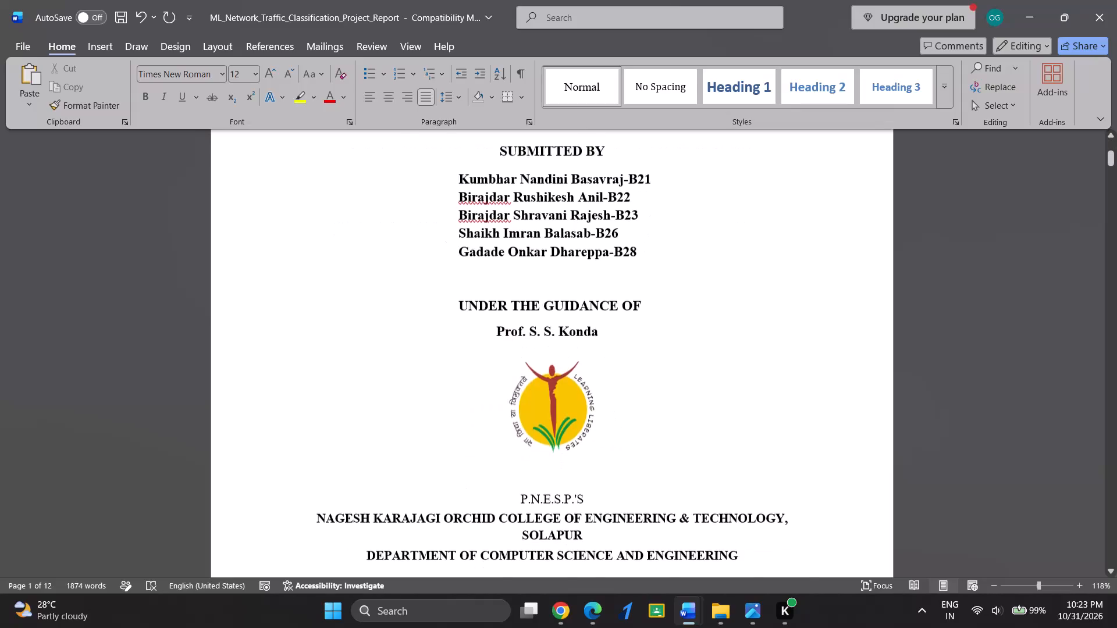
Switch to the report template PDF in Edge and check its title page and the section outline on page 2.
click(595, 626)
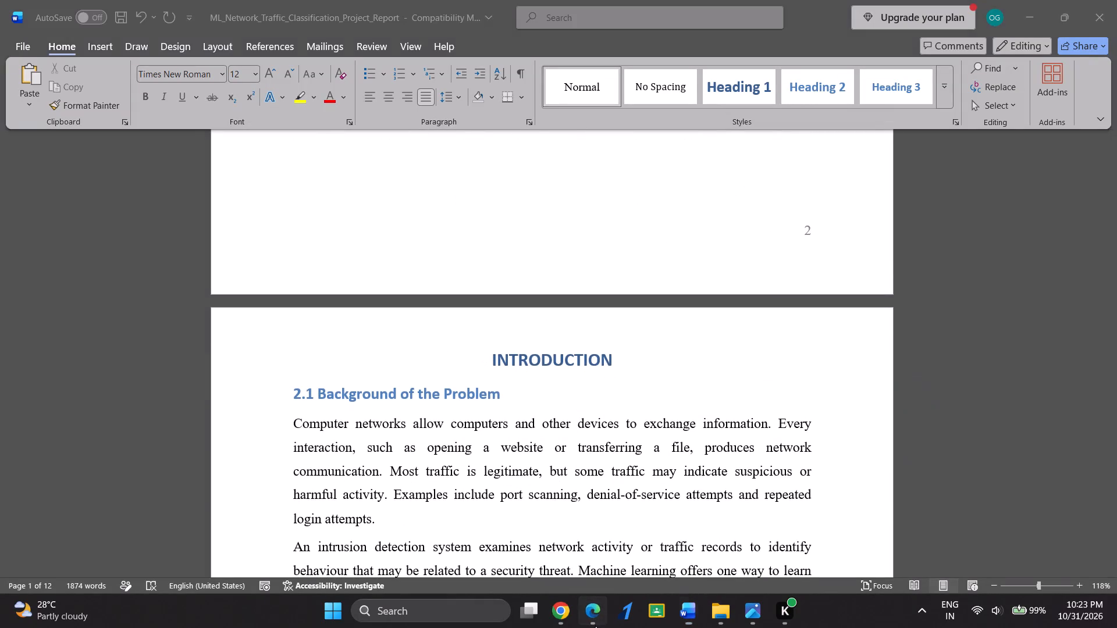
scroll(566, 479, up, 3)
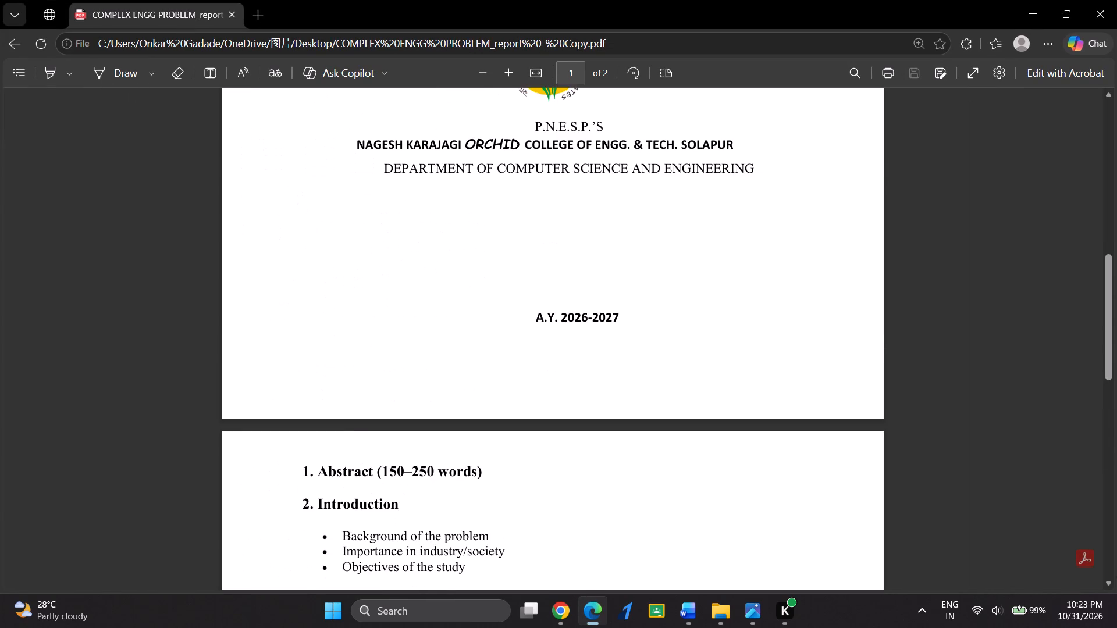
scroll(566, 479, down, 2)
scroll(566, 479, up, 3)
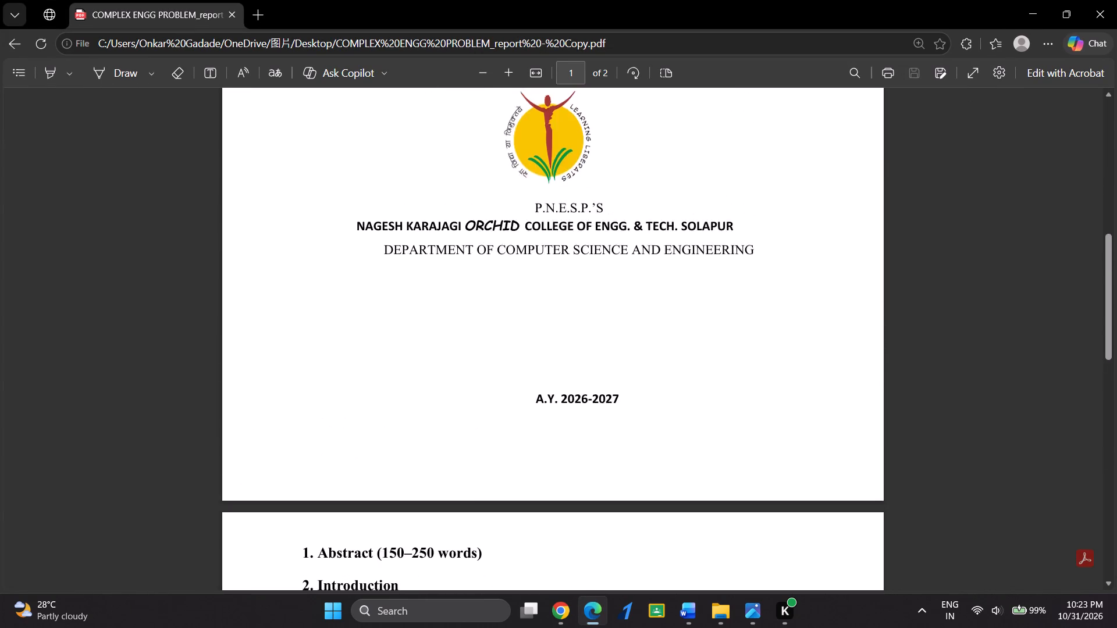
scroll(566, 479, up, 3)
scroll(566, 479, down, 7)
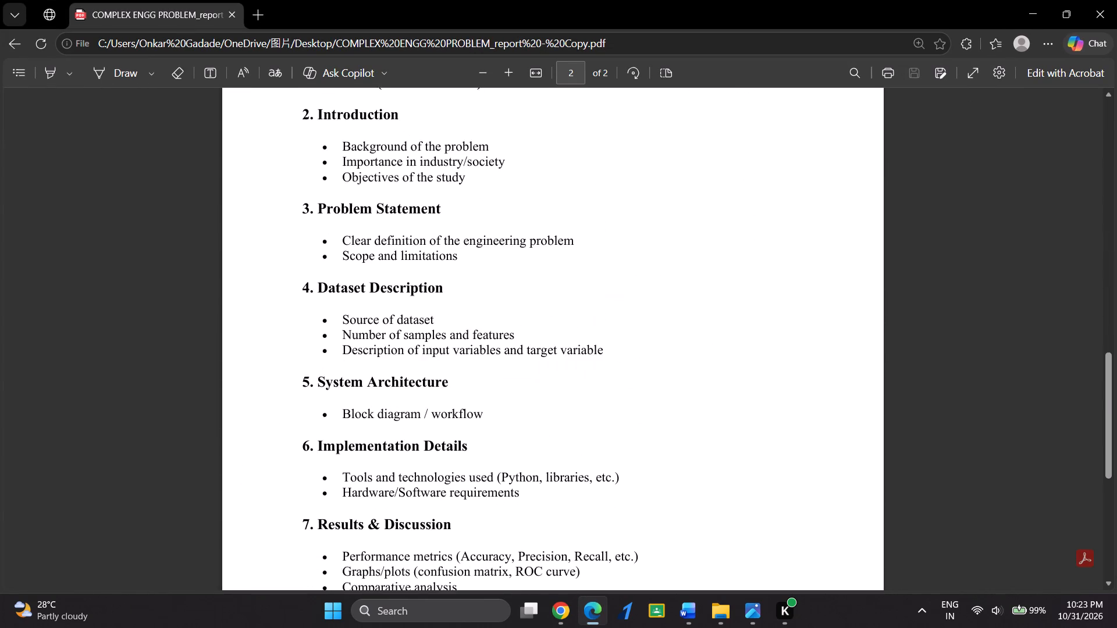
scroll(566, 479, up, 7)
scroll(566, 479, down, 3)
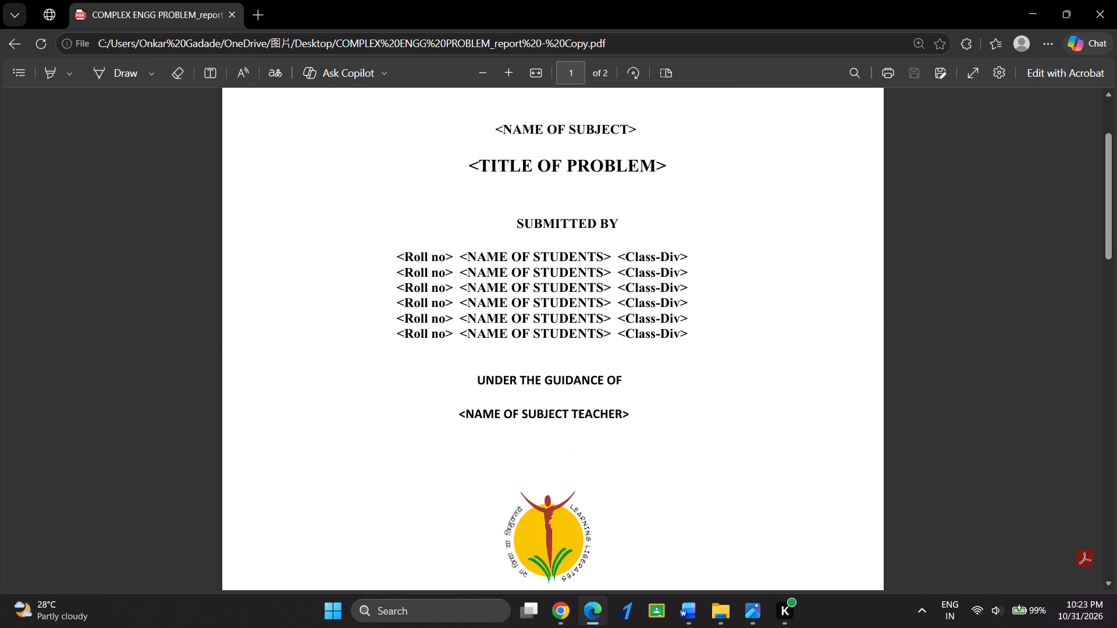
scroll(566, 479, down, 2)
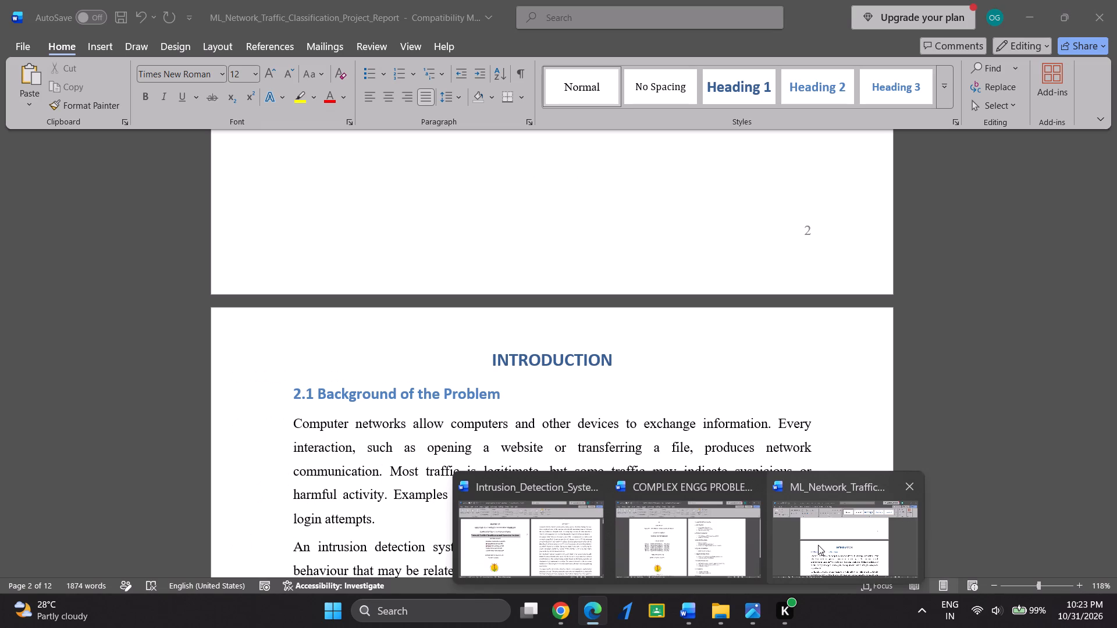
Back in the Word report's title page, put the first student's roll number in parentheses, with a space before it and a hyphen after the B.
click(818, 545)
scroll(718, 399, up, 8)
scroll(718, 399, down, 1)
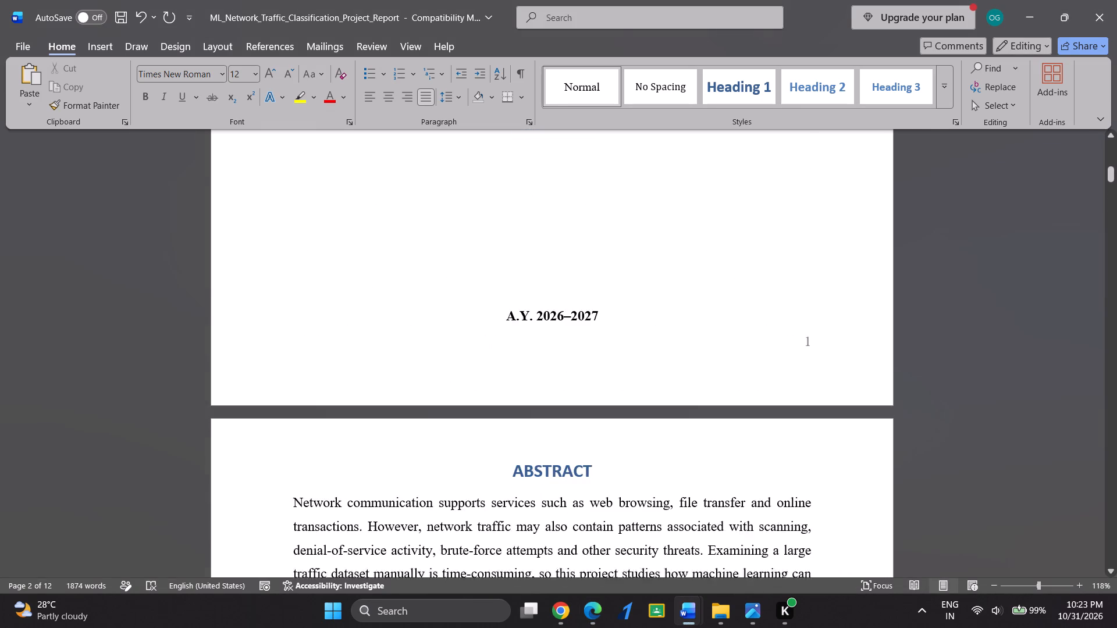
scroll(718, 399, down, 1)
scroll(718, 399, up, 8)
scroll(718, 399, down, 5)
scroll(718, 399, up, 3)
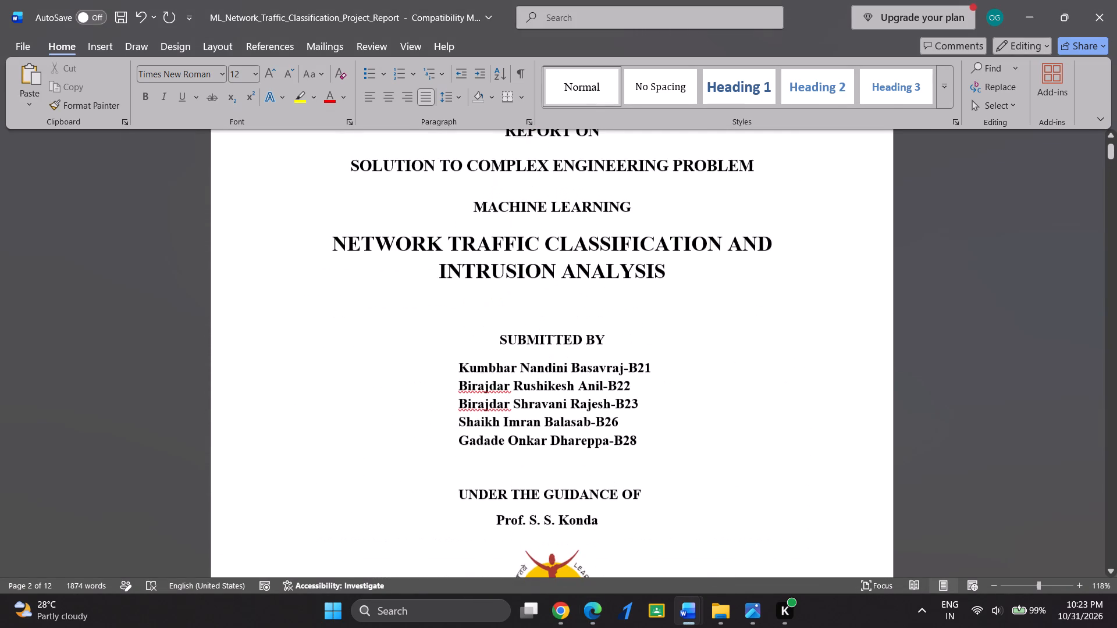
scroll(718, 399, up, 2)
click(677, 381)
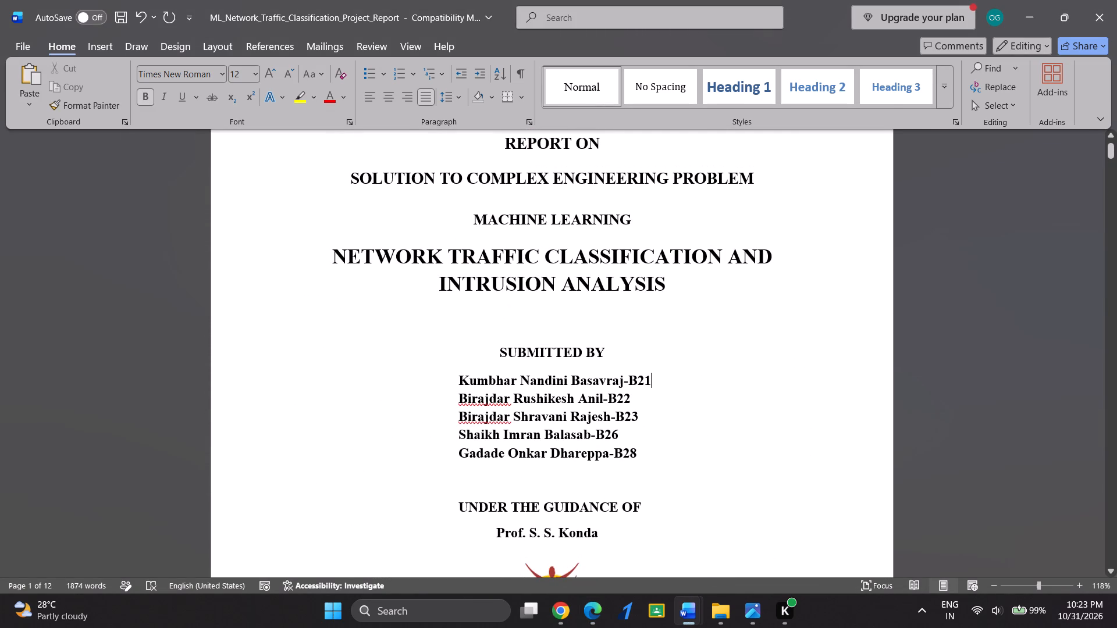
key(BackSpace)
key(BackSpace)
key(BackSpace)
key(BackSpace)
key(space)
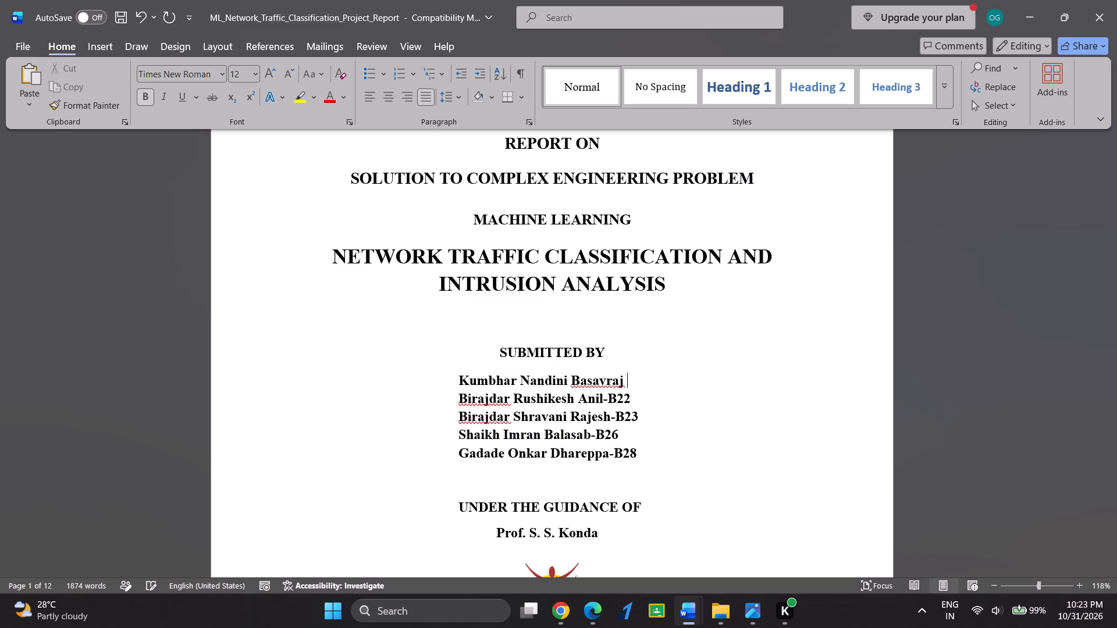
text(()
text(21)
key(shift+parenright)
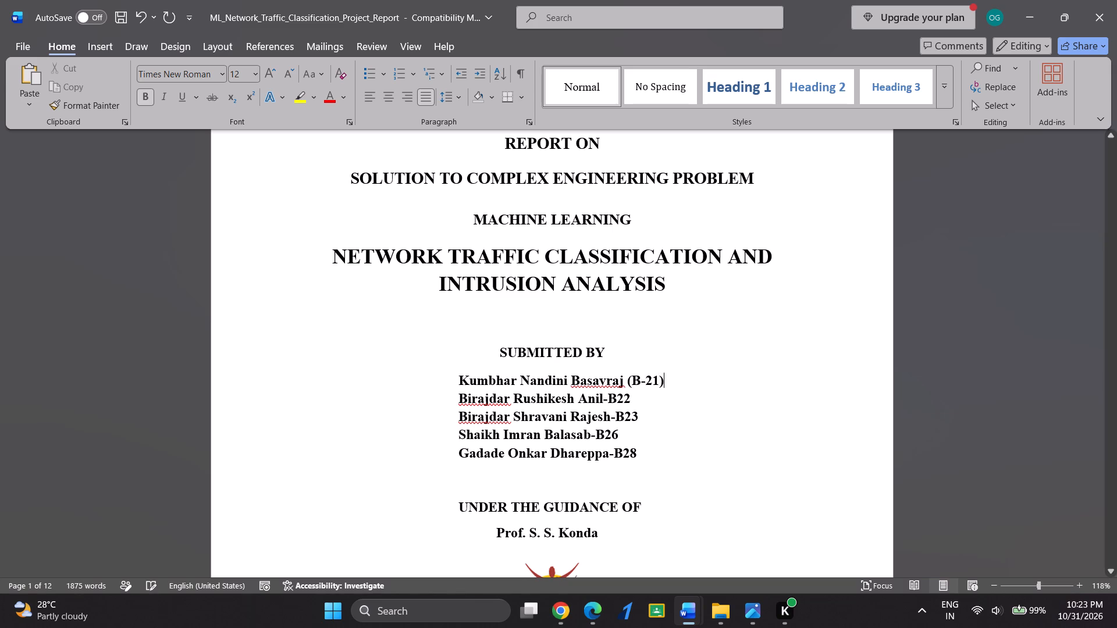
Replace the hyphen before the second student's roll number with an opening parenthesis.
click(633, 402)
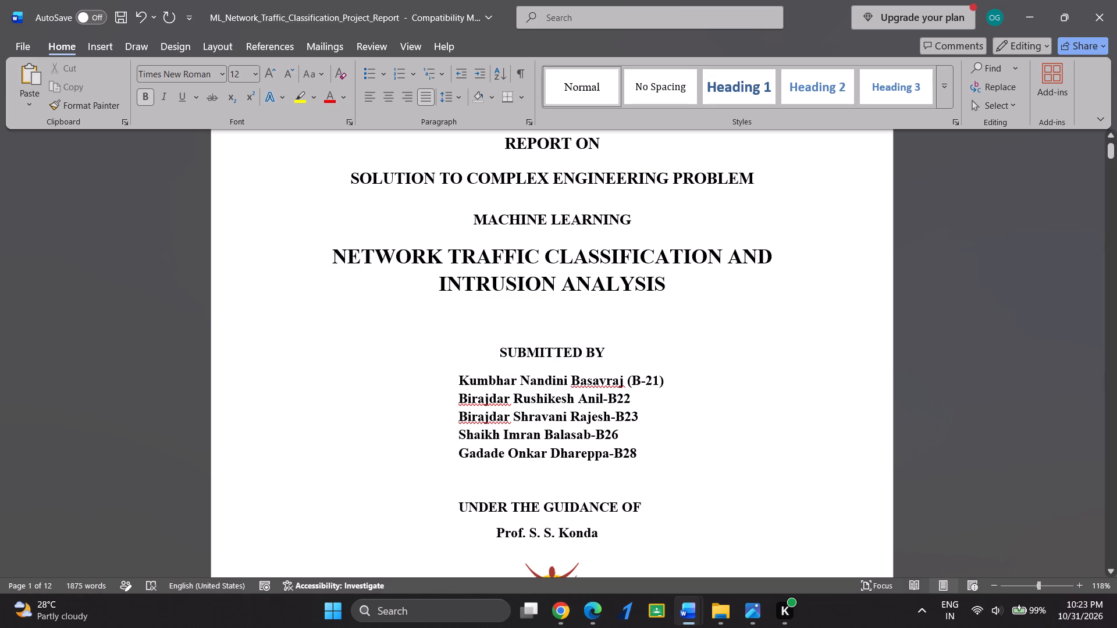
click(607, 401)
key(BackSpace)
key(shift+parenleft)
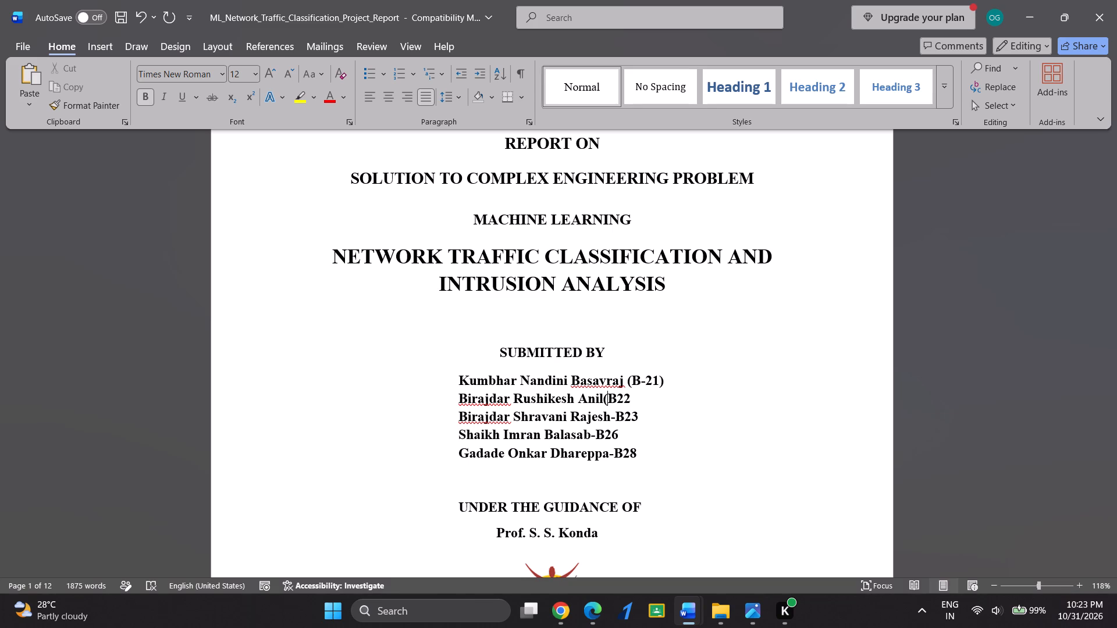
Examine the template PDF in Edge again, from the student name format on the title page through the required section outline.
click(600, 600)
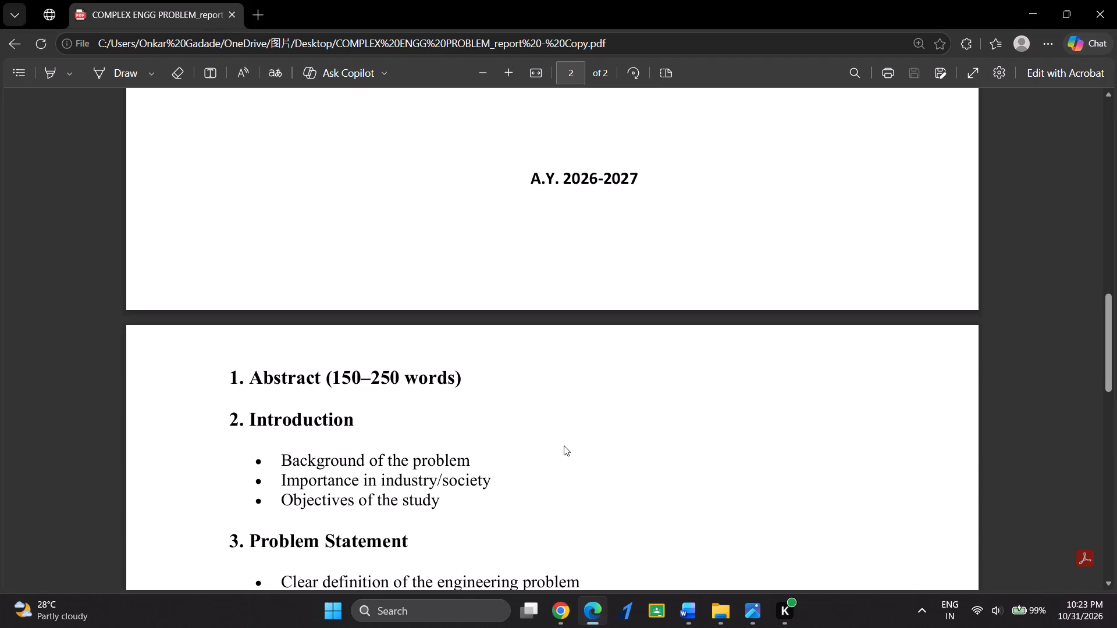
scroll(564, 445, up, 10)
scroll(564, 445, down, 1)
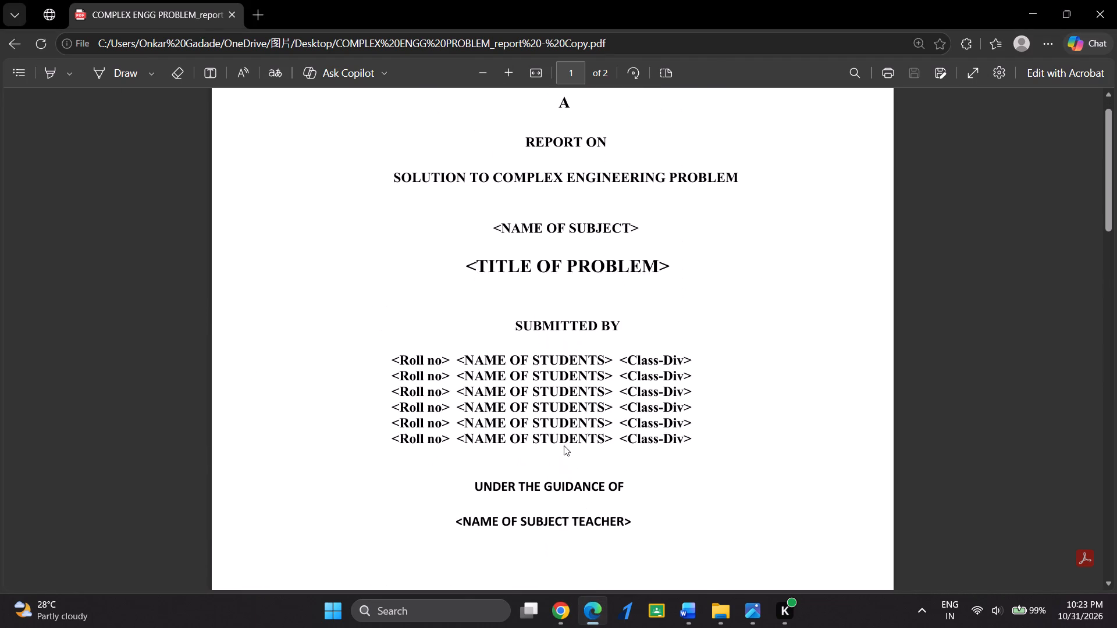
scroll(564, 445, down, 7)
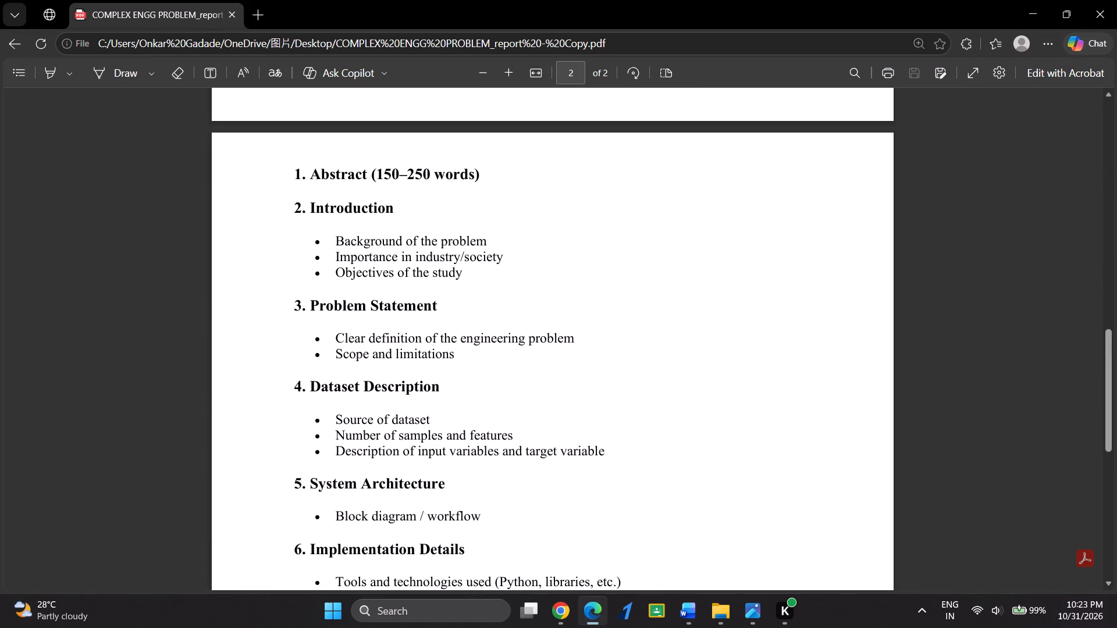
drag(305, 176, 476, 176)
click(476, 176)
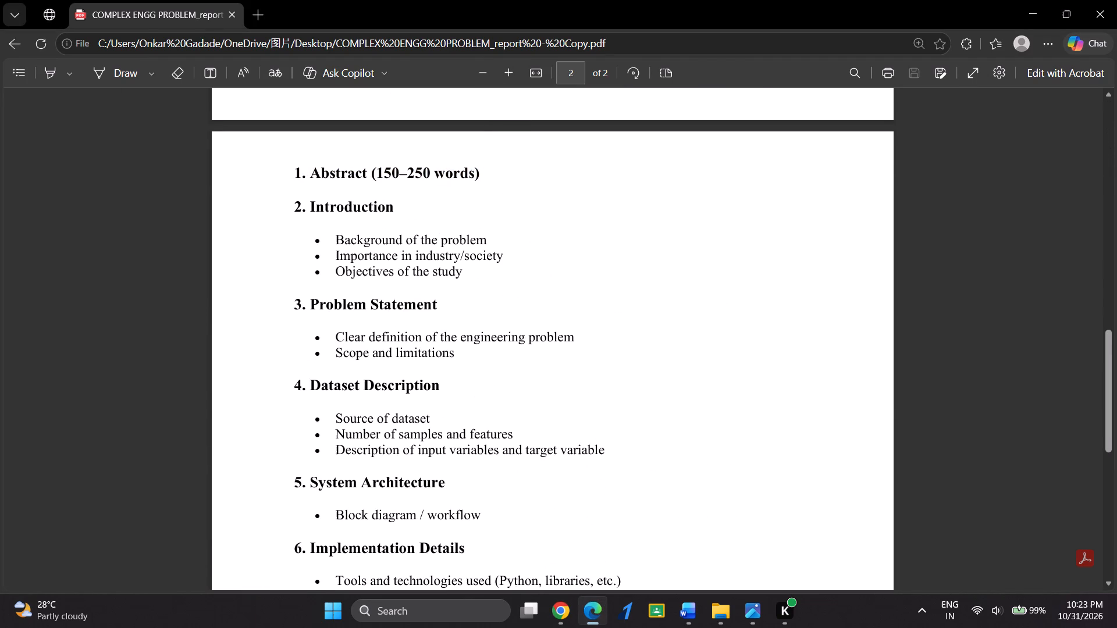
drag(467, 298, 353, 298)
drag(353, 298, 301, 293)
drag(301, 293, 508, 341)
click(508, 341)
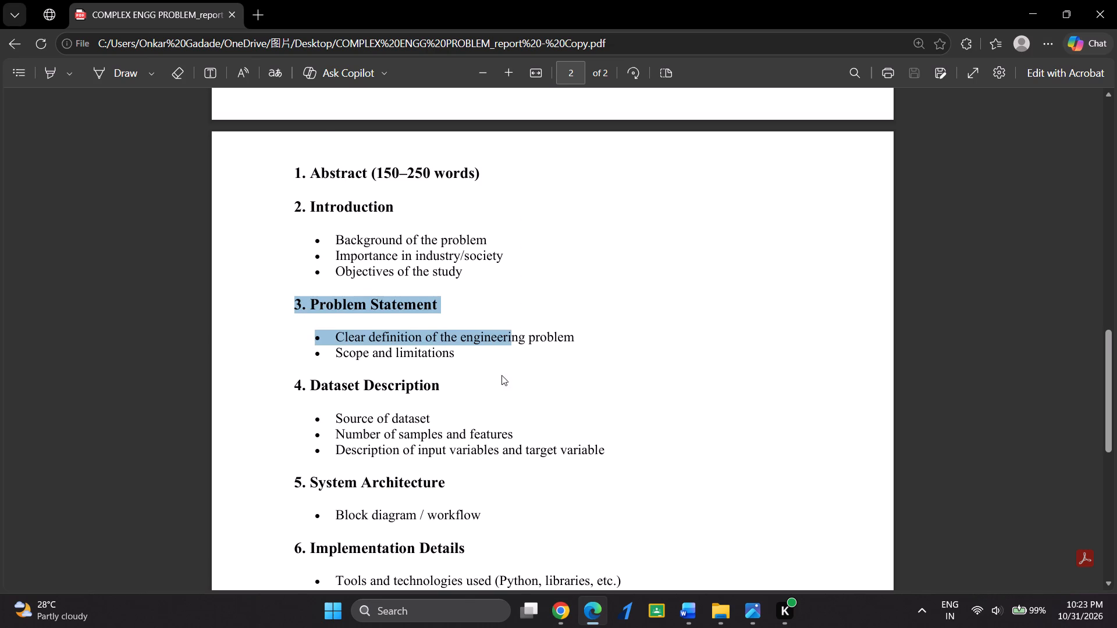
scroll(501, 381, down, 1)
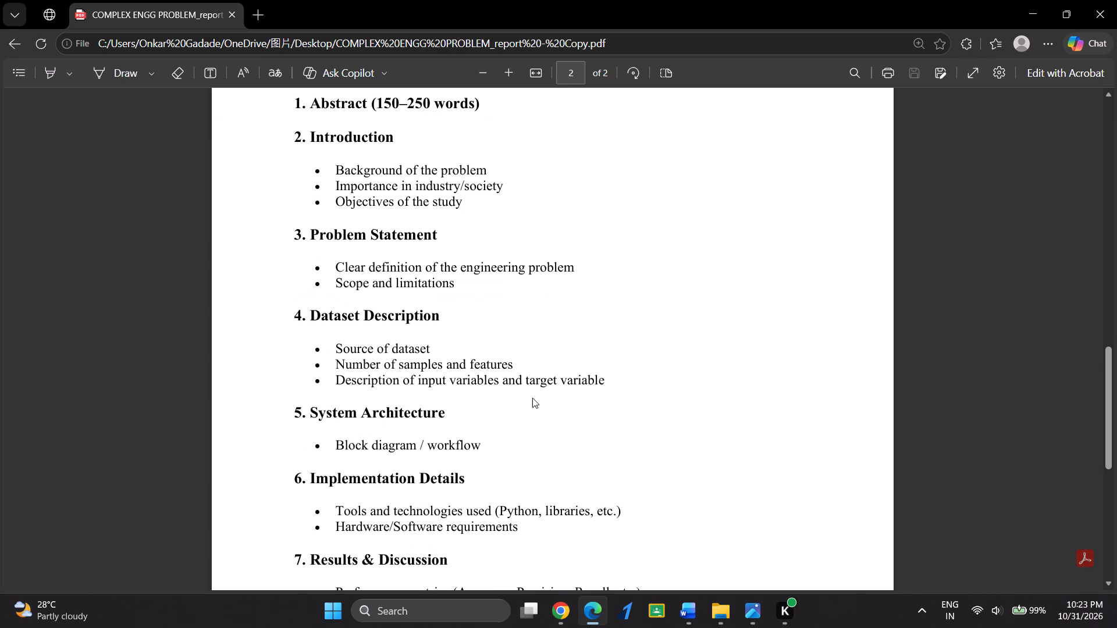
scroll(532, 398, down, 1)
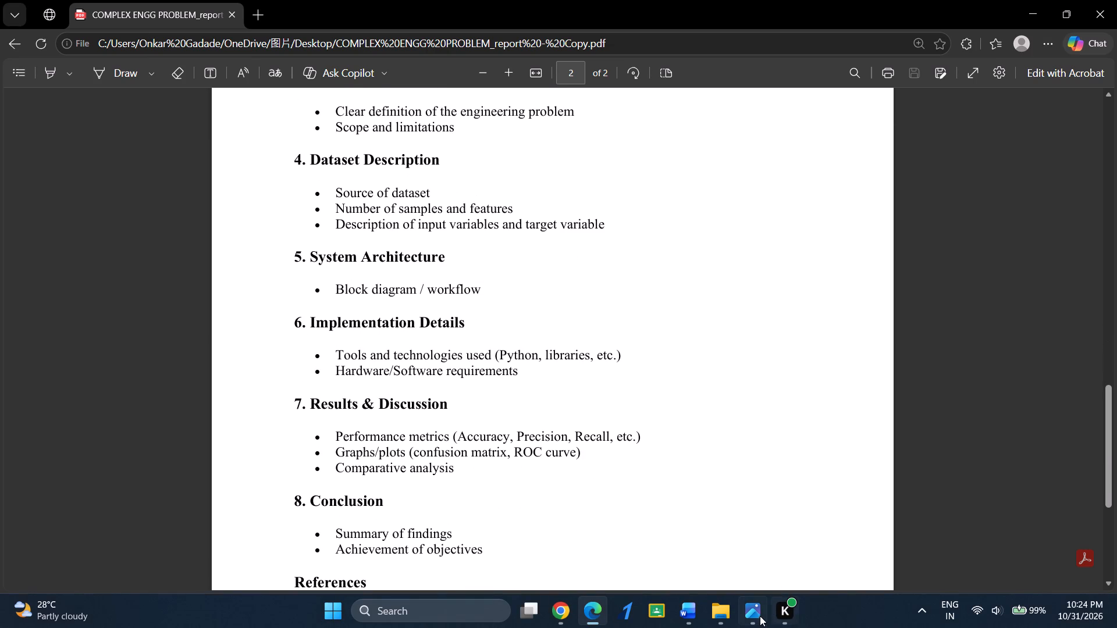
Return to the Word report and finish the second student's roll number with a preceding space, a hyphen after the B and a closing parenthesis.
click(692, 615)
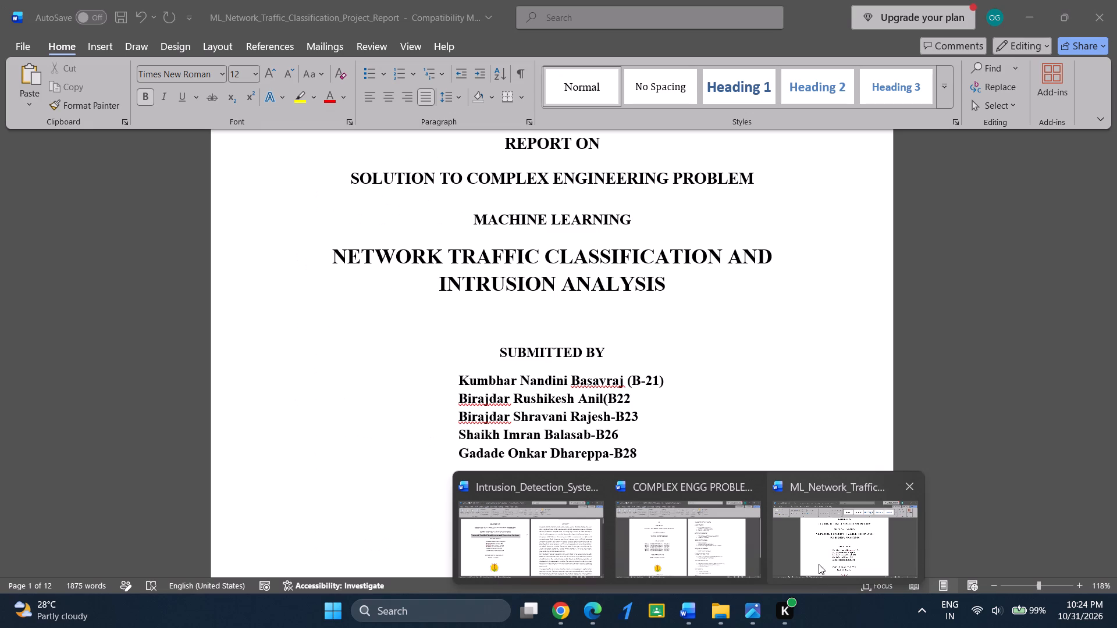
click(819, 564)
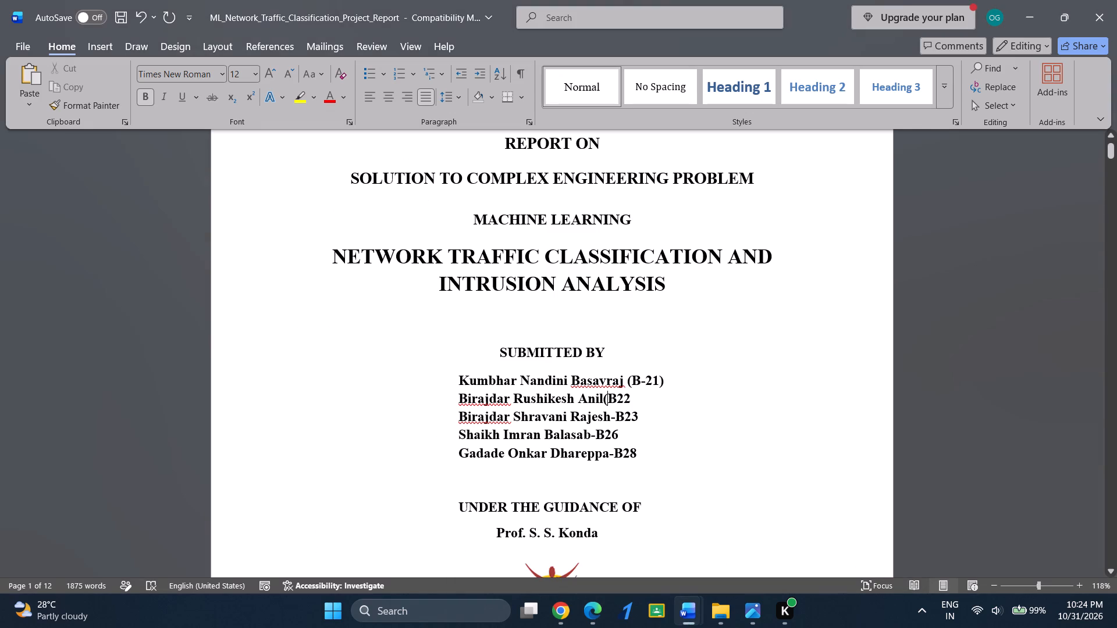
key(Left)
key(space)
key(Right)
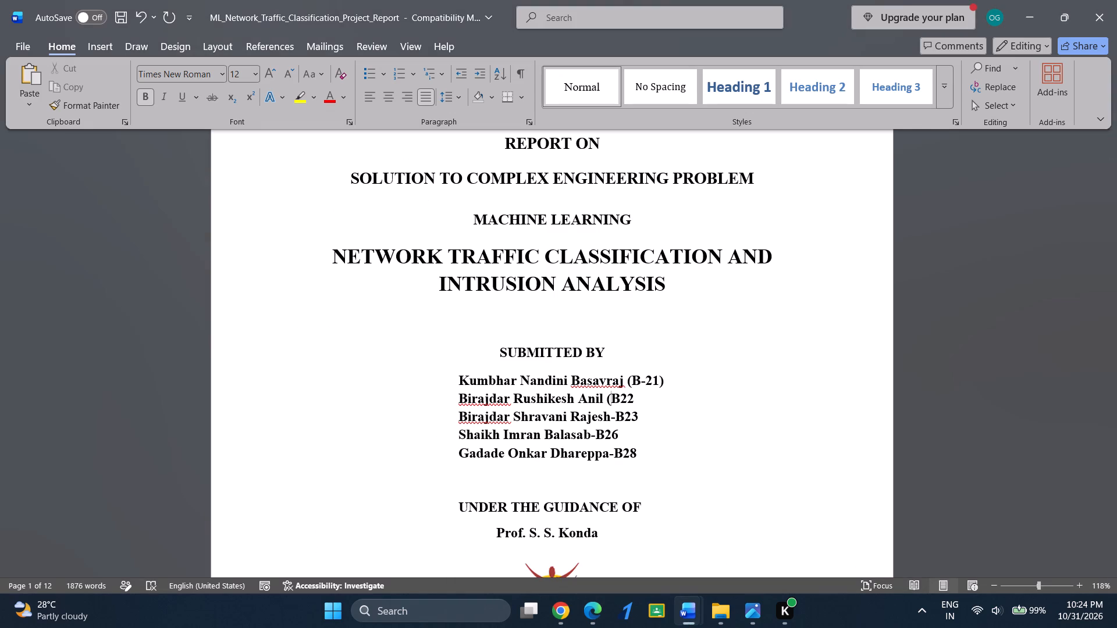
key(minus)
key(Right)
key(Right)
key(Right)
key(Left)
key(Left)
key(Left)
key(BackSpace)
key(Right)
key(Right)
key(Left)
key(minus)
key(Right)
key(Right)
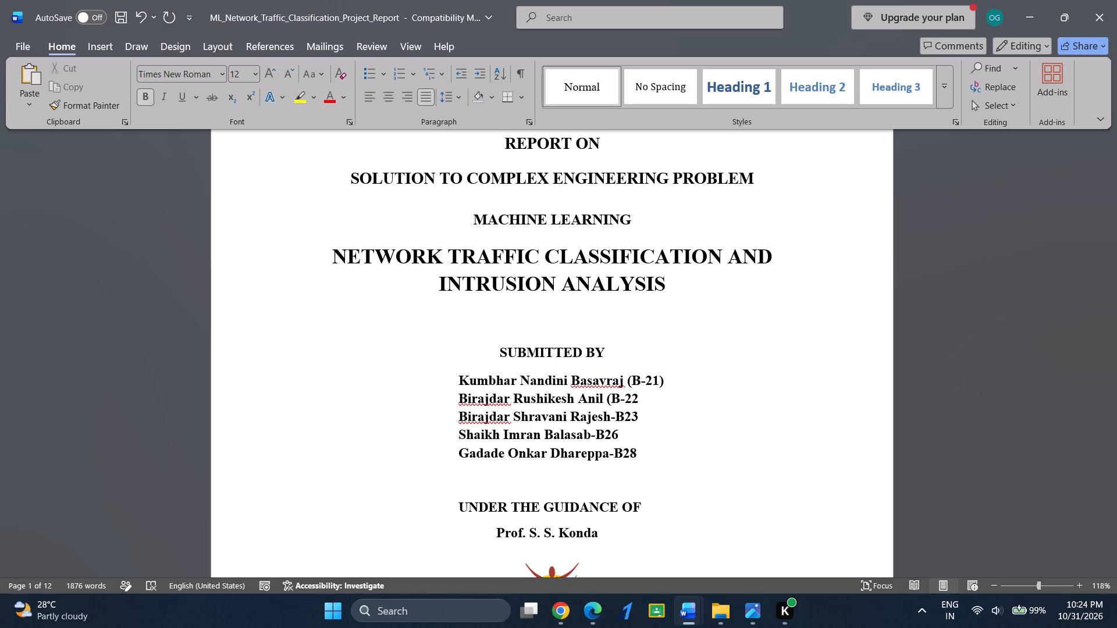
key(shift+parenright)
Put the third student's roll number in parentheses, replacing the hyphen after the name with a space and adding one after the B.
key(Left)
key(Down)
key(Left)
key(Left)
key(Left)
key(BackSpace)
key(space)
text())
key(BackSpace)
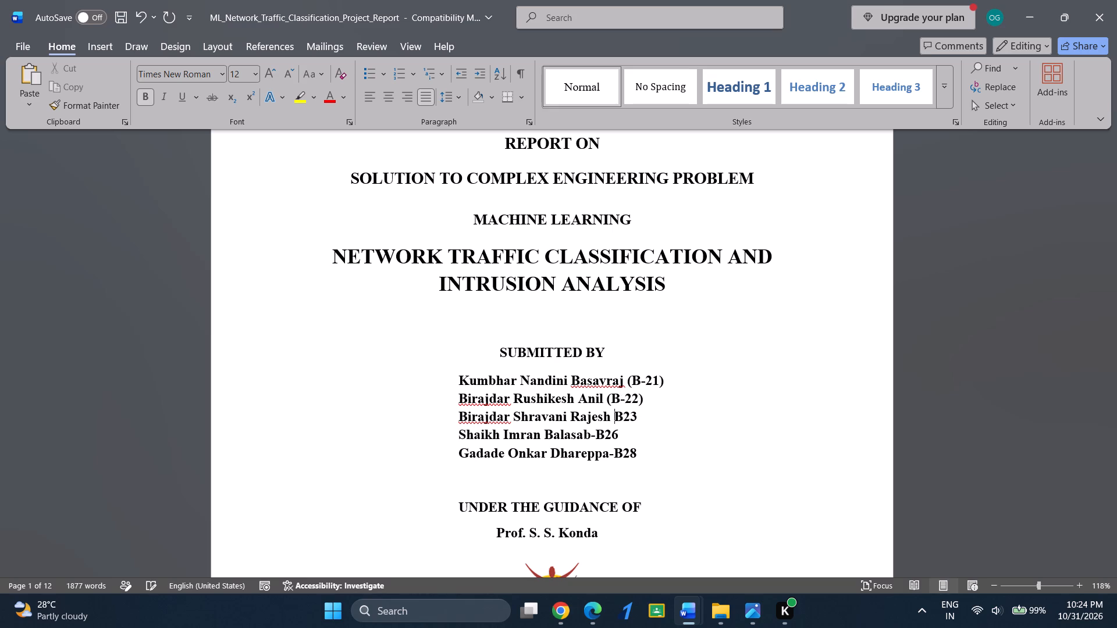
key(shift+parenleft)
key(Right)
key(minus)
key(Right)
key(Right)
key(shift+parenright)
Put the fourth student's roll number in parentheses, replacing the hyphen after the name with a space and adding one after the B.
key(Left)
key(Down)
key(Left)
key(Left)
key(Left)
key(space)
text(()
key(Left)
key(Left)
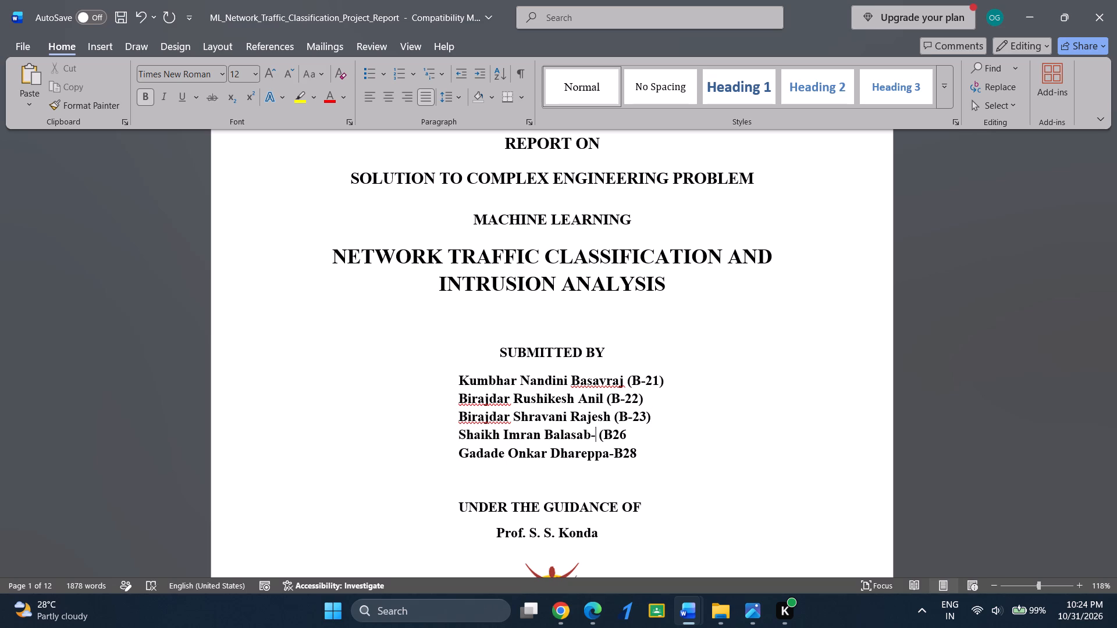
key(BackSpace)
key(Right)
key(Right)
key(Right)
key(minus)
key(Right)
key(Right)
key(shift+parenright)
Put the fifth student's roll number in parentheses, replacing the hyphen after the name with a space and adding one after the B.
key(Left)
key(Down)
key(Left)
key(Left)
key(BackSpace)
key(space)
text(()
key(Right)
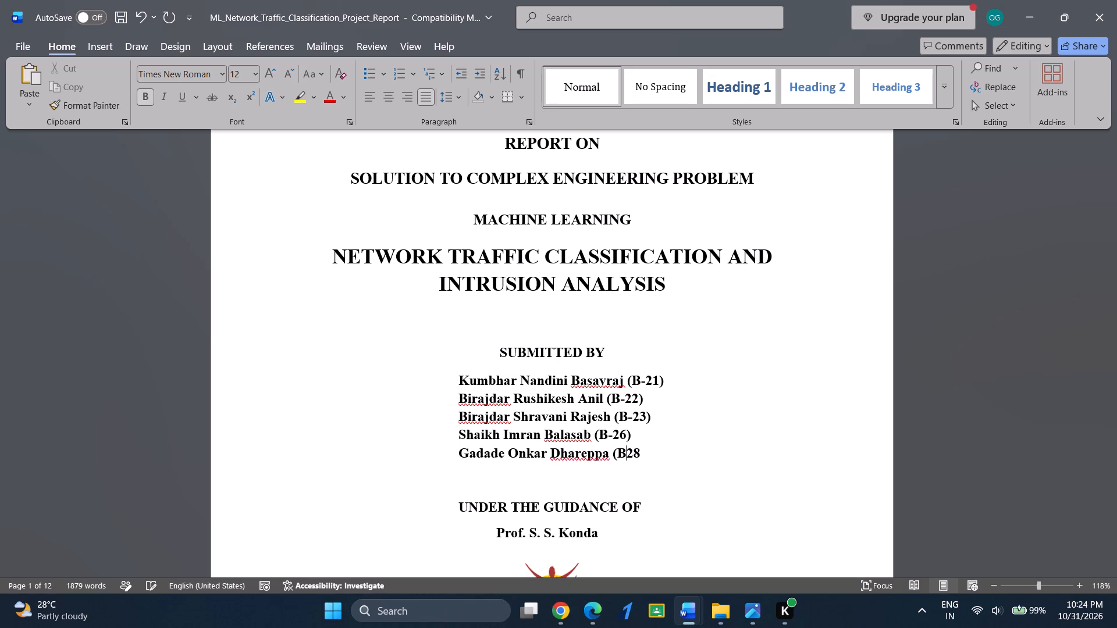
key(minus)
key(Right)
key(Right)
key(shift+parenright)
Review the report's title page from the REPORT ON heading down to the department name.
scroll(664, 430, up, 1)
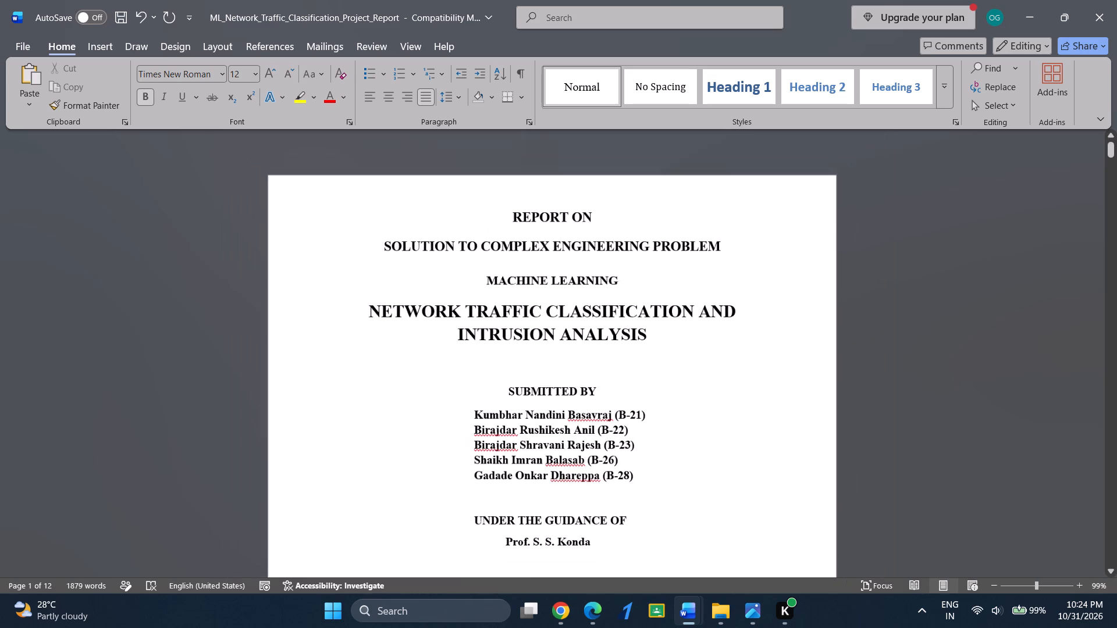
scroll(662, 415, down, 1)
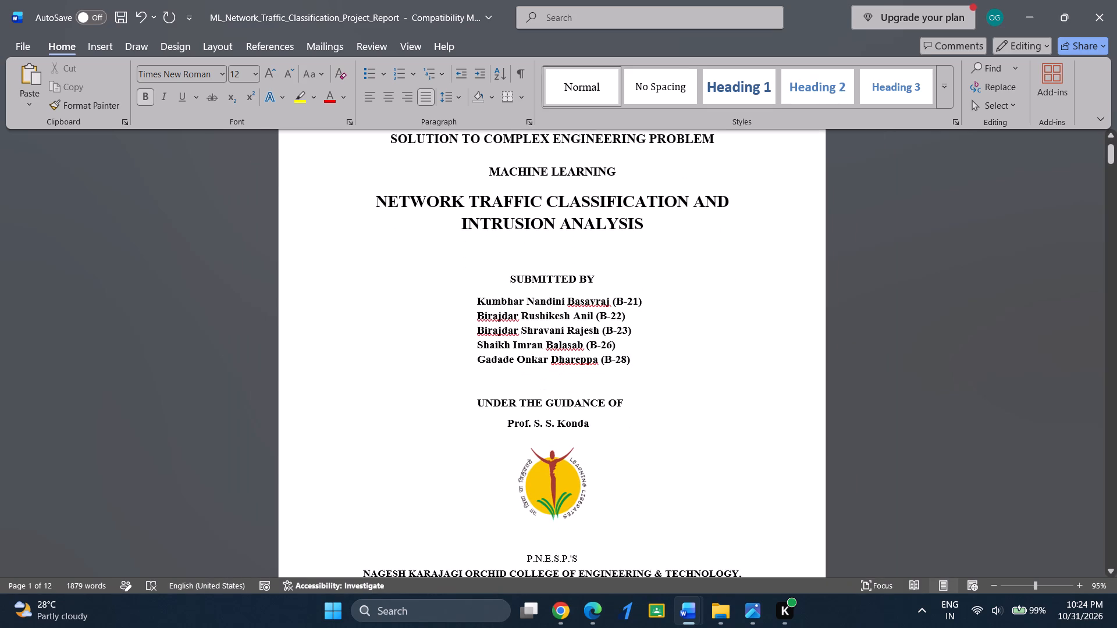
scroll(590, 329, down, 1)
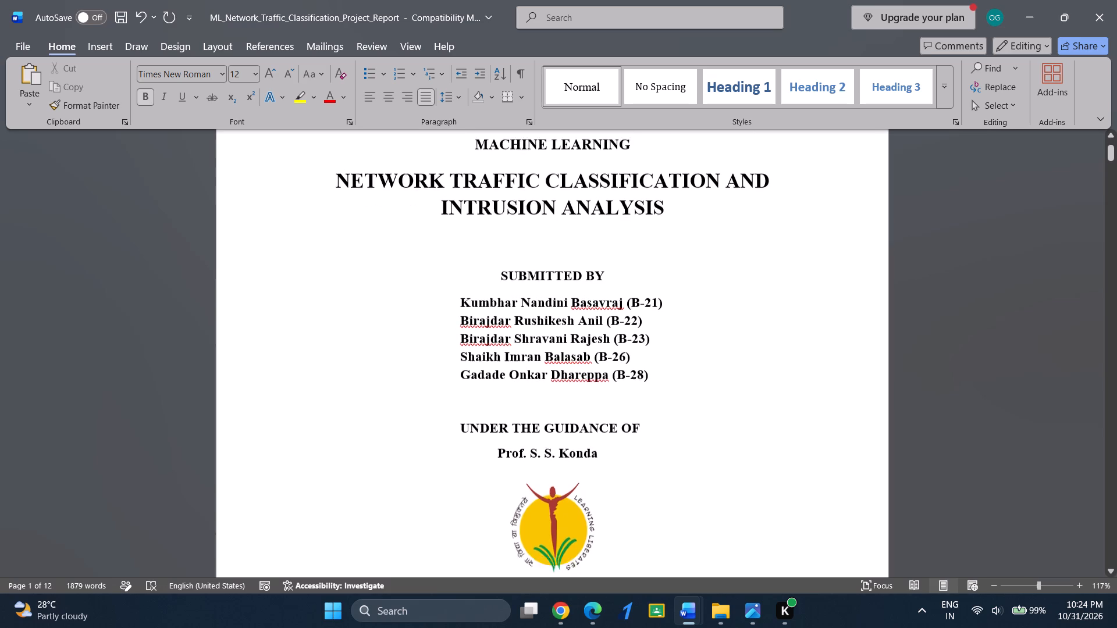
scroll(590, 329, down, 1)
scroll(590, 329, up, 3)
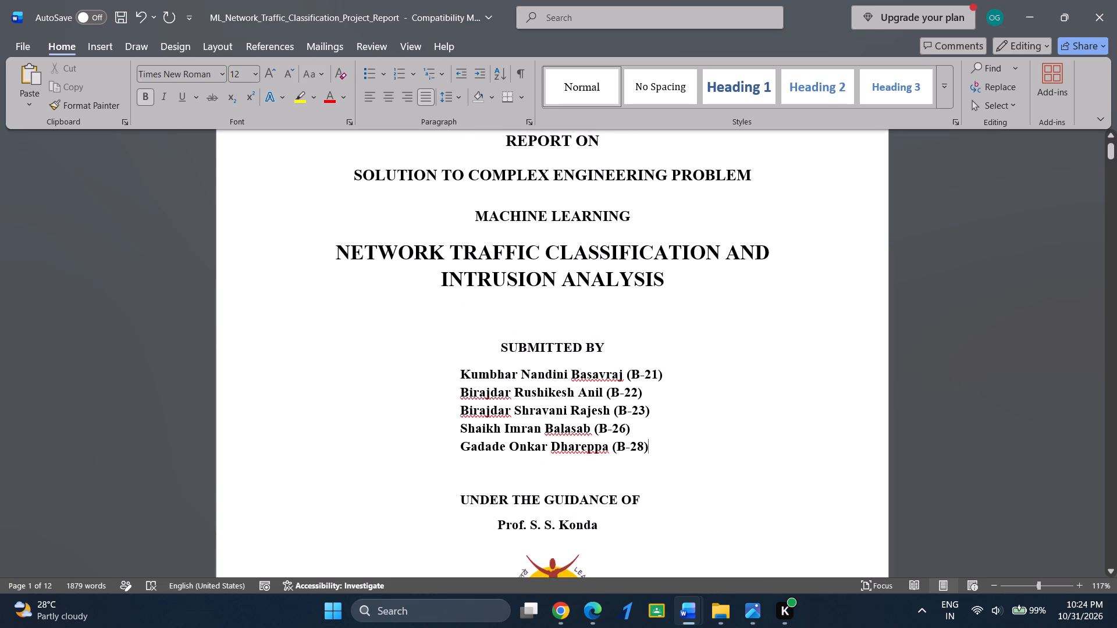
scroll(590, 329, up, 1)
scroll(590, 329, down, 2)
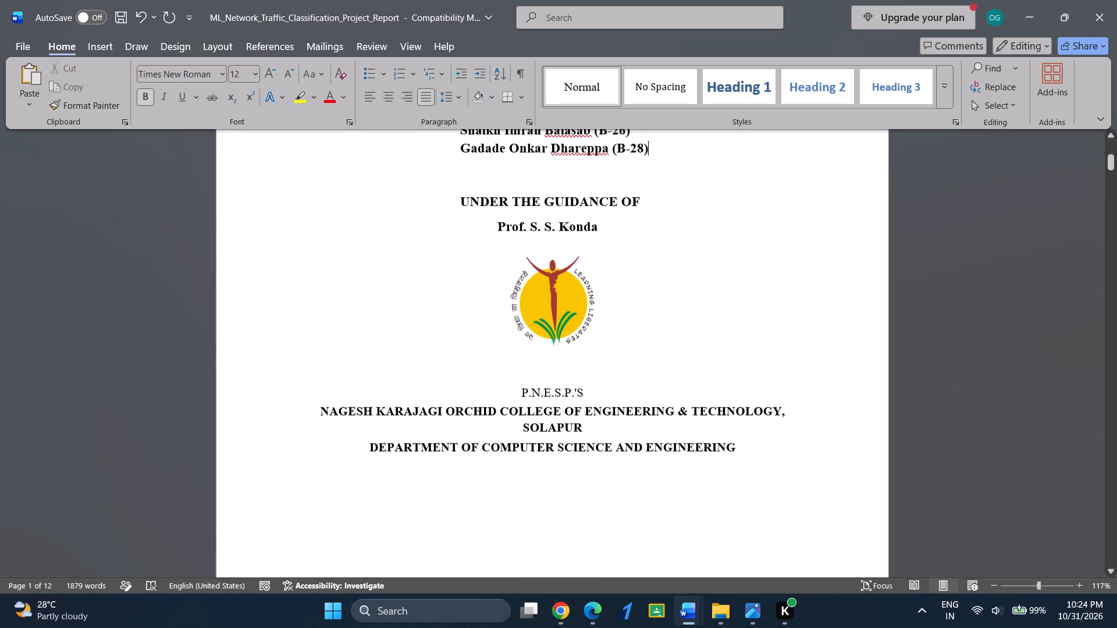
scroll(590, 329, down, 2)
scroll(590, 329, up, 2)
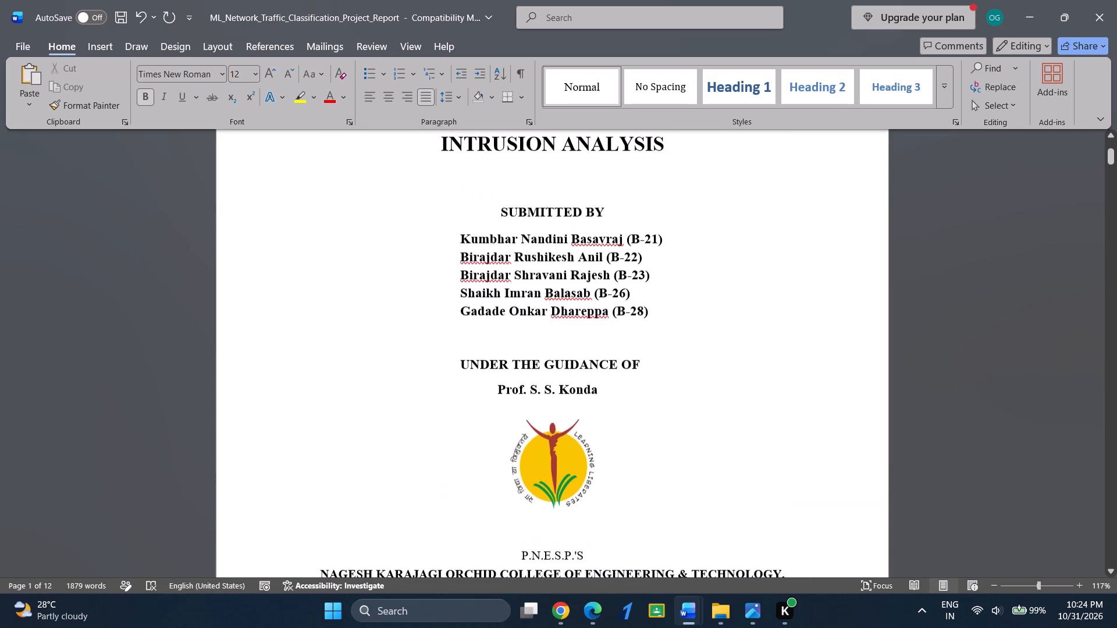
scroll(590, 329, up, 2)
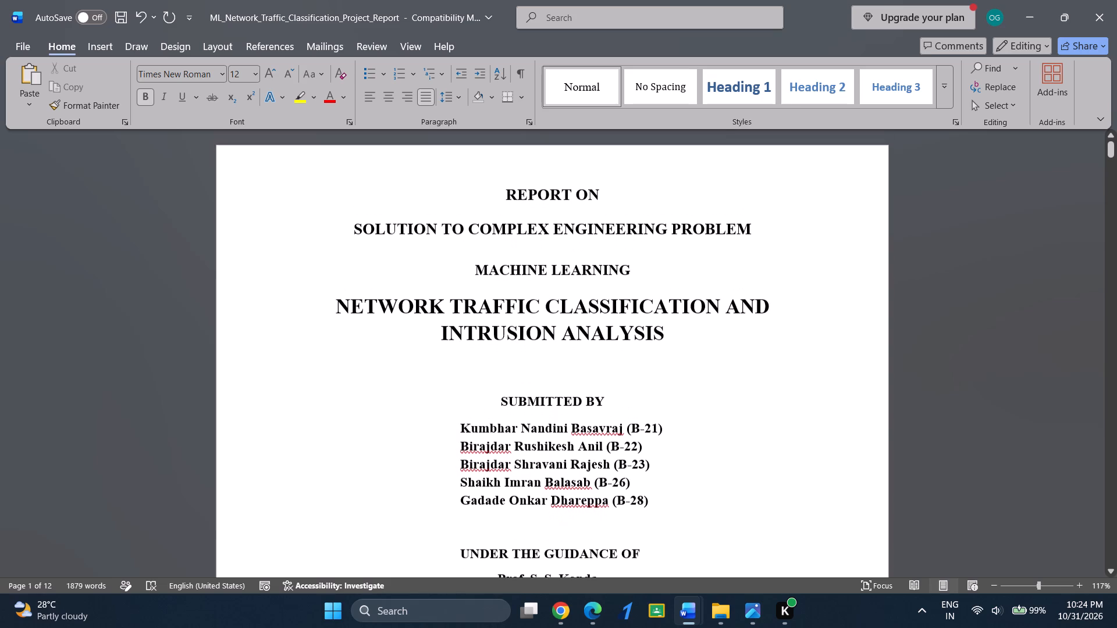
scroll(590, 329, down, 1)
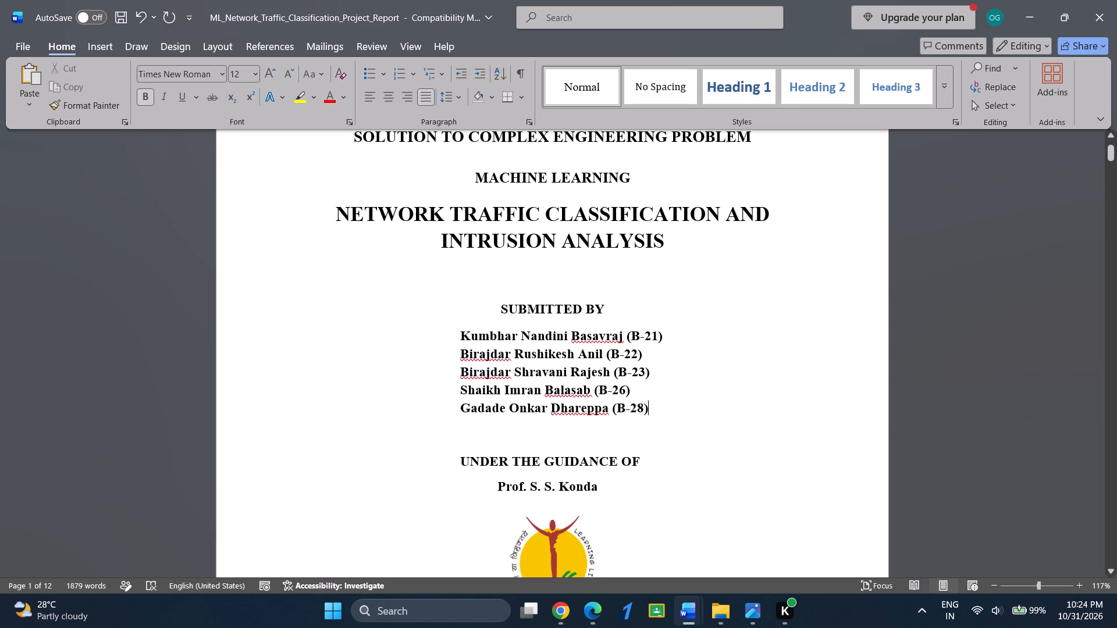
scroll(590, 329, up, 2)
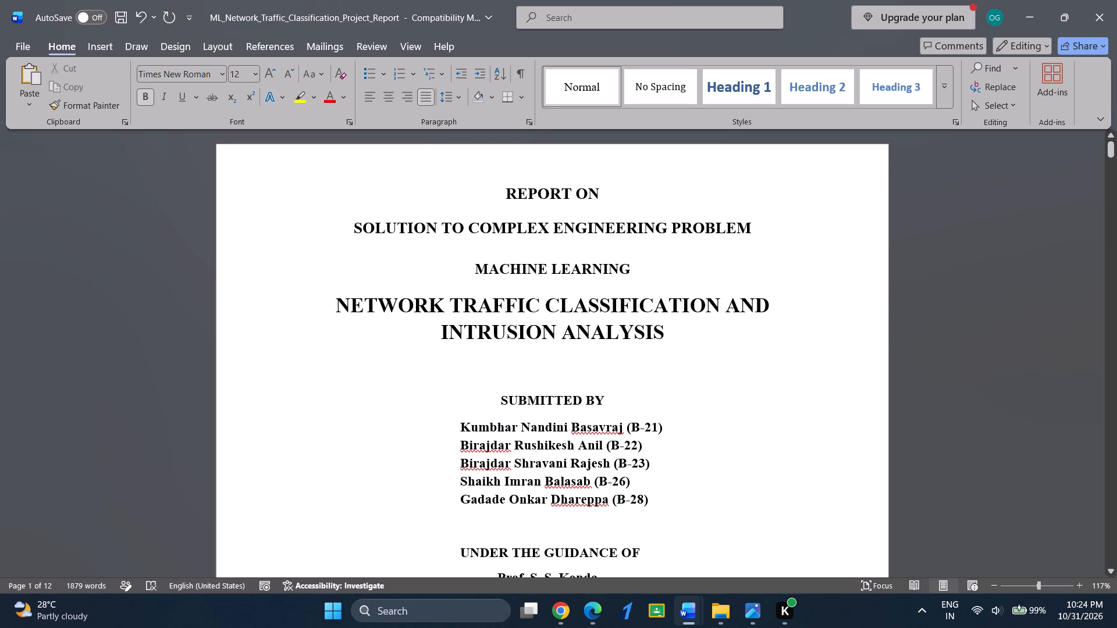
Check the top of the template PDF's title page in Edge and add the line "A" above REPORT ON in the Word report.
click(603, 619)
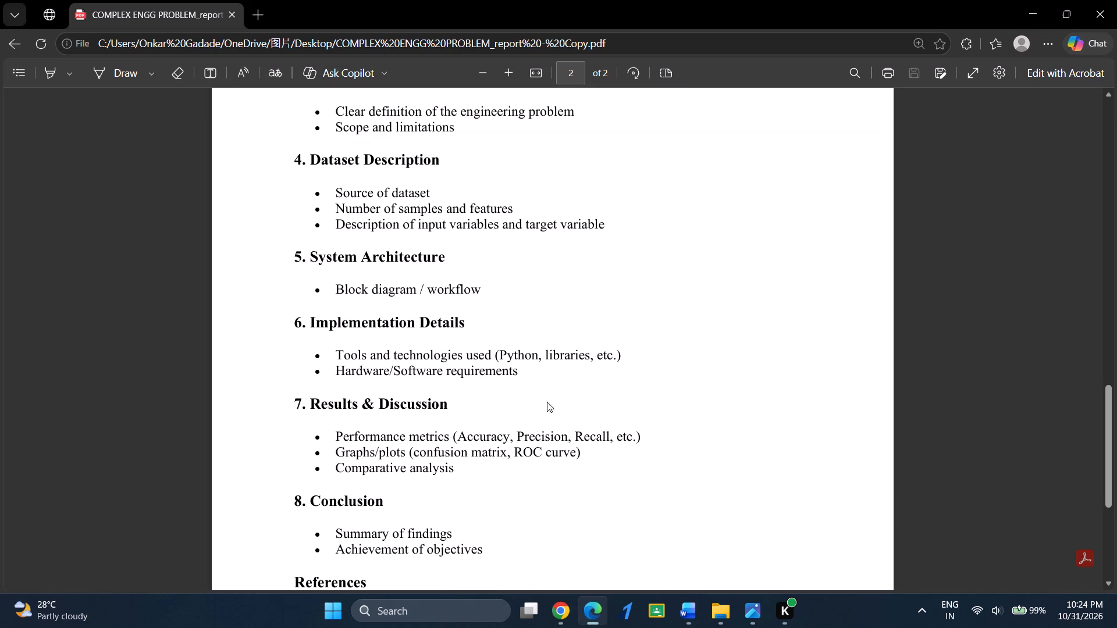
scroll(507, 280, up, 16)
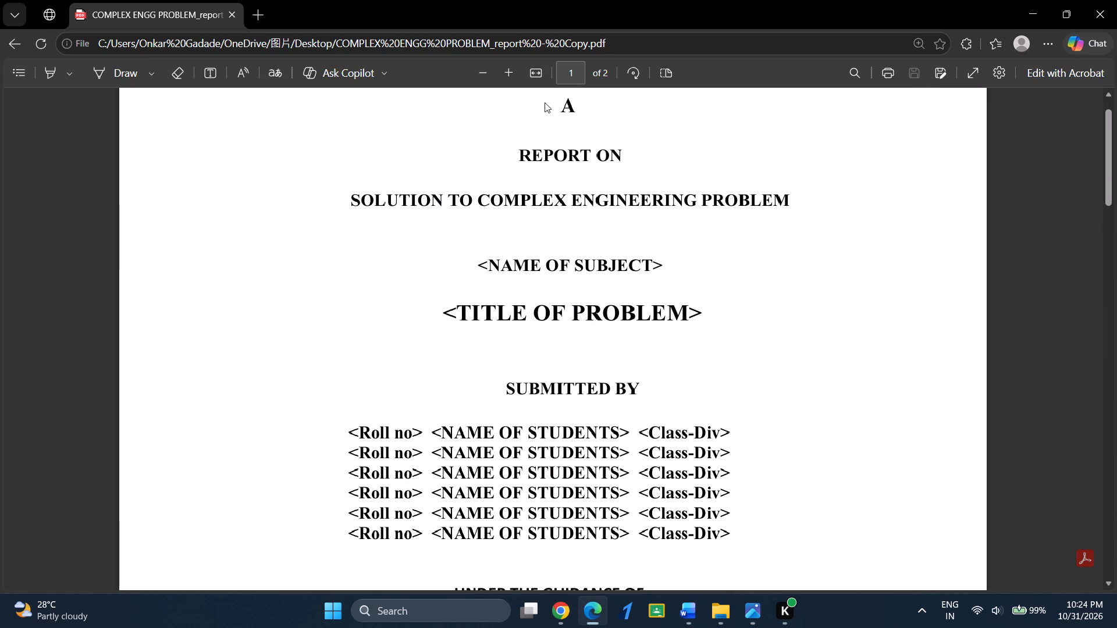
drag(549, 101, 635, 176)
scroll(635, 176, up, 3)
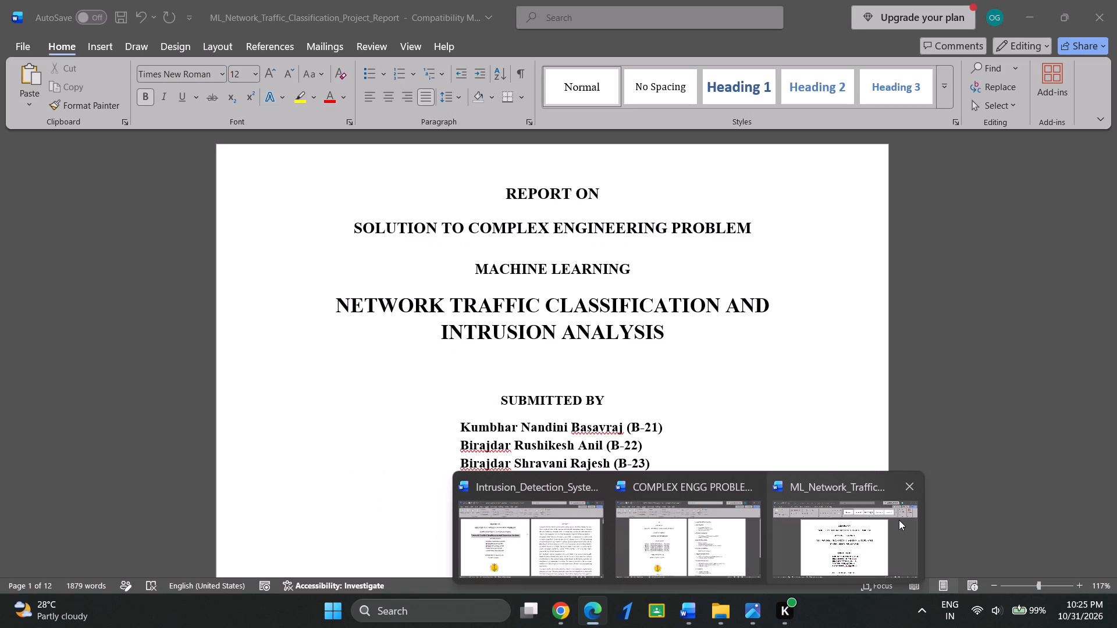
click(899, 520)
click(578, 166)
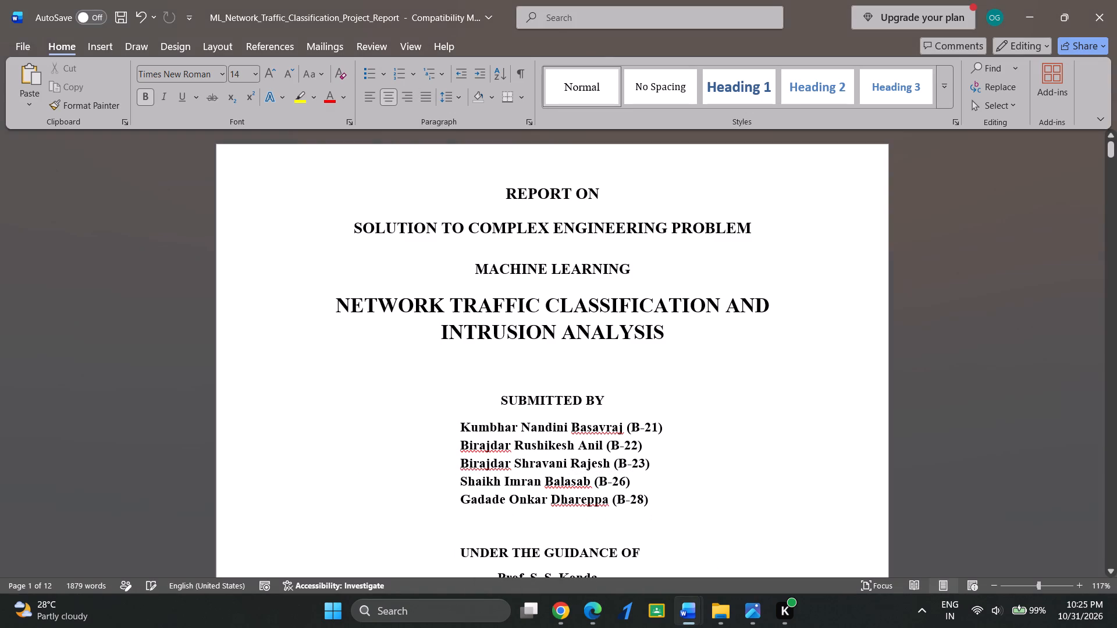
click(518, 190)
key(Left)
key(Return)
key(Up)
key(Right)
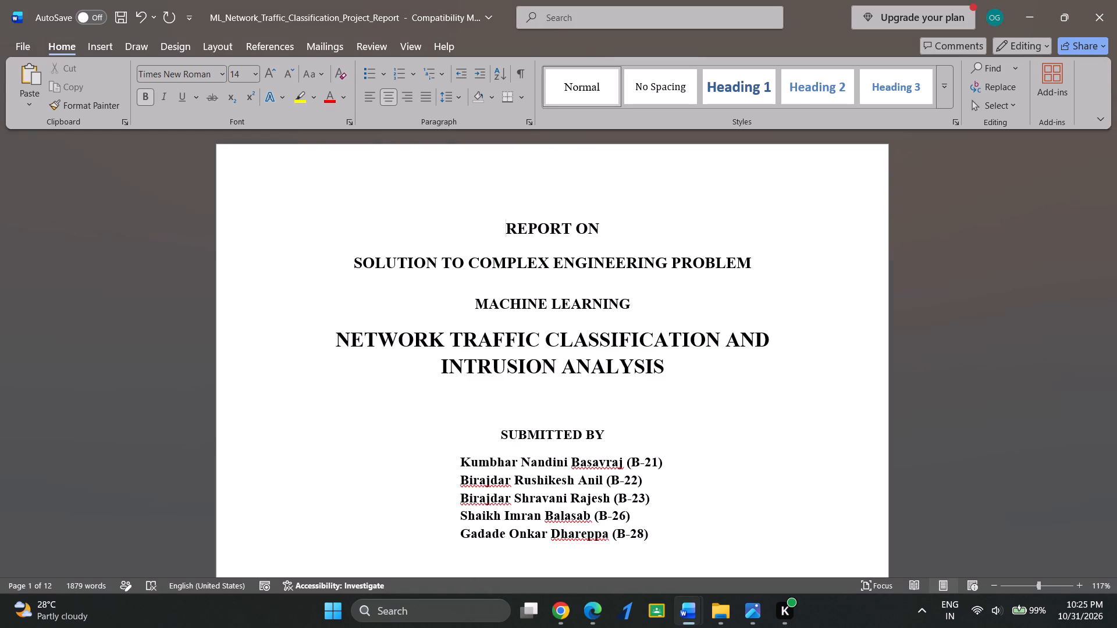
key(Left)
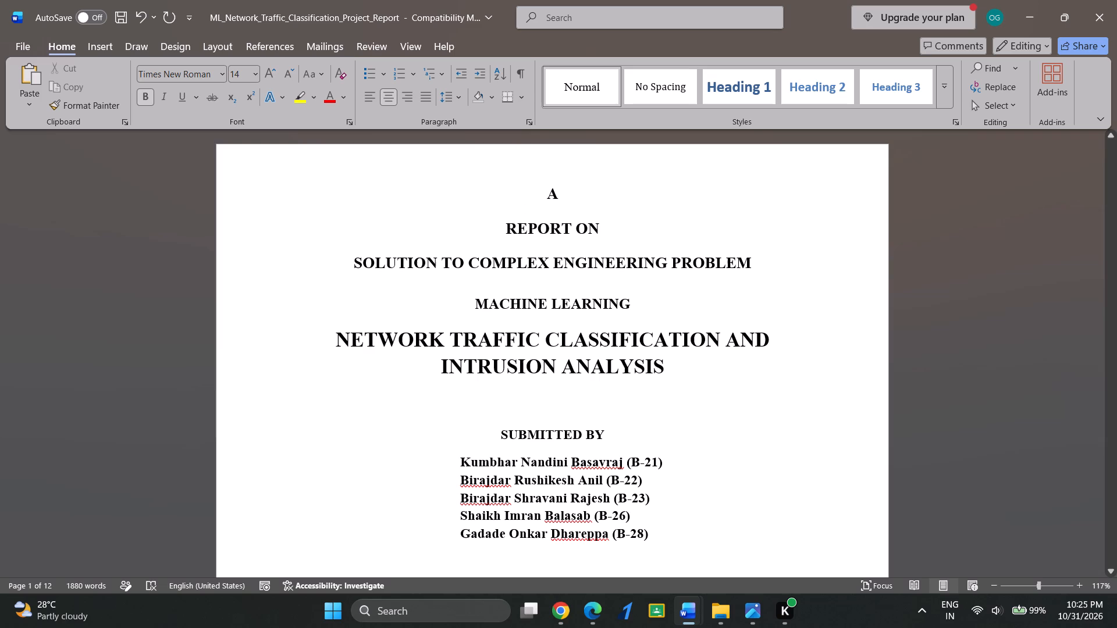
Compare the Word report's title page with the template PDF in Edge, from the heading lines down to the college and department names.
click(586, 597)
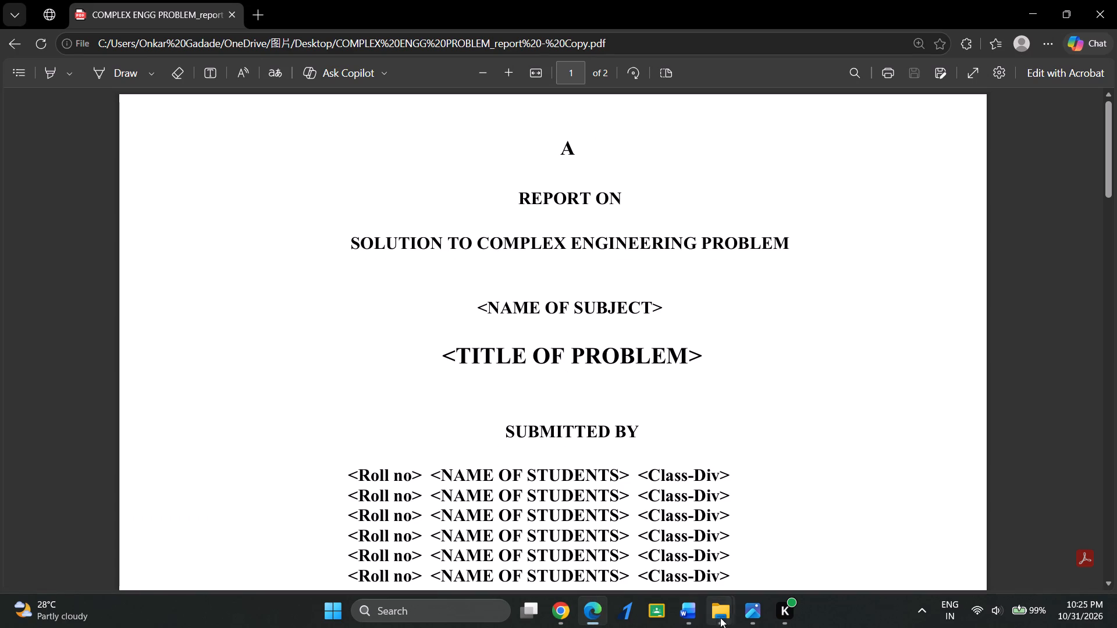
click(807, 562)
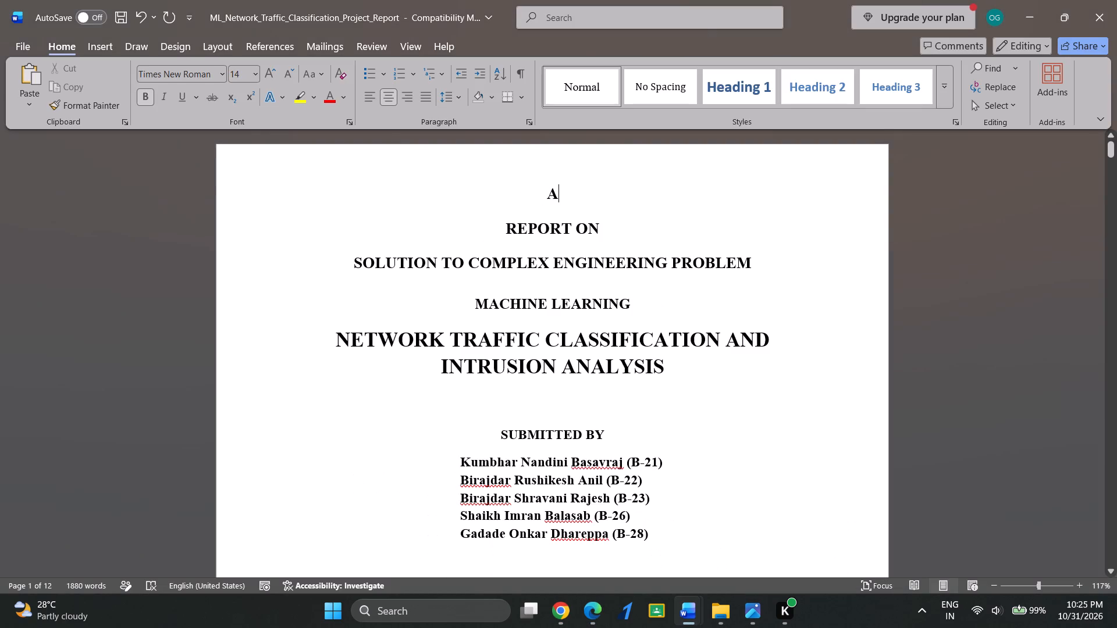
scroll(662, 431, up, 1)
scroll(662, 431, down, 2)
scroll(662, 431, up, 1)
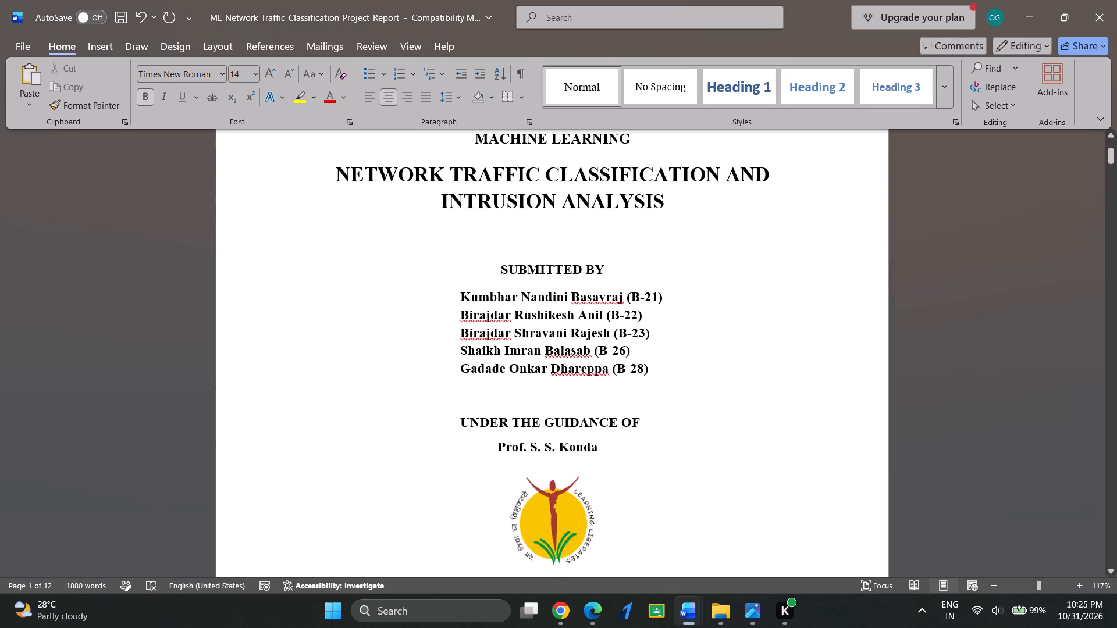
scroll(662, 431, up, 1)
click(599, 627)
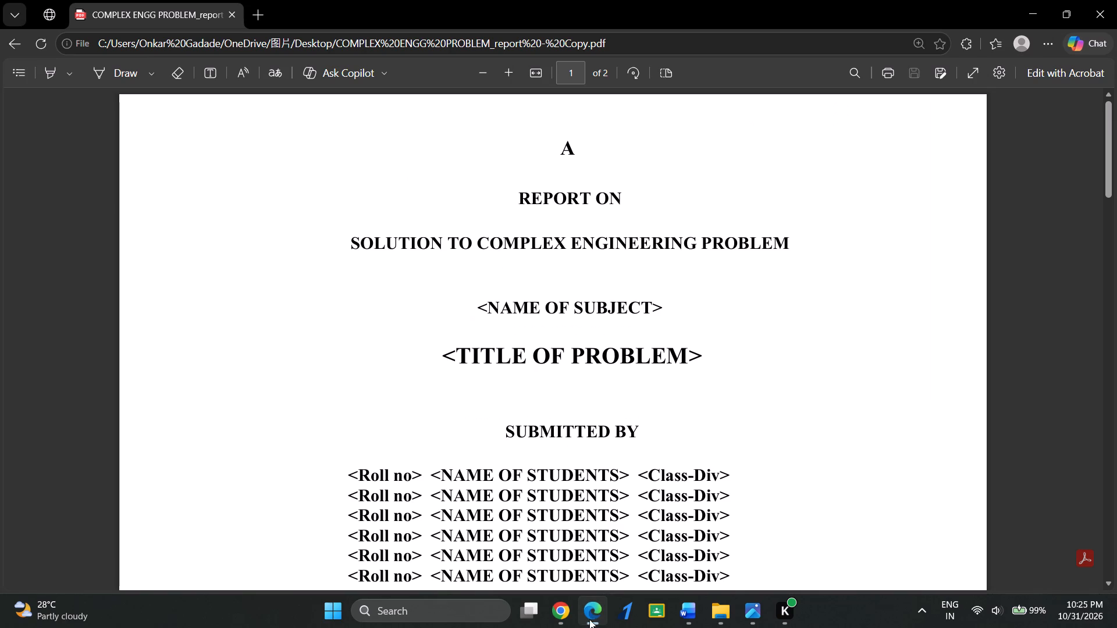
click(567, 613)
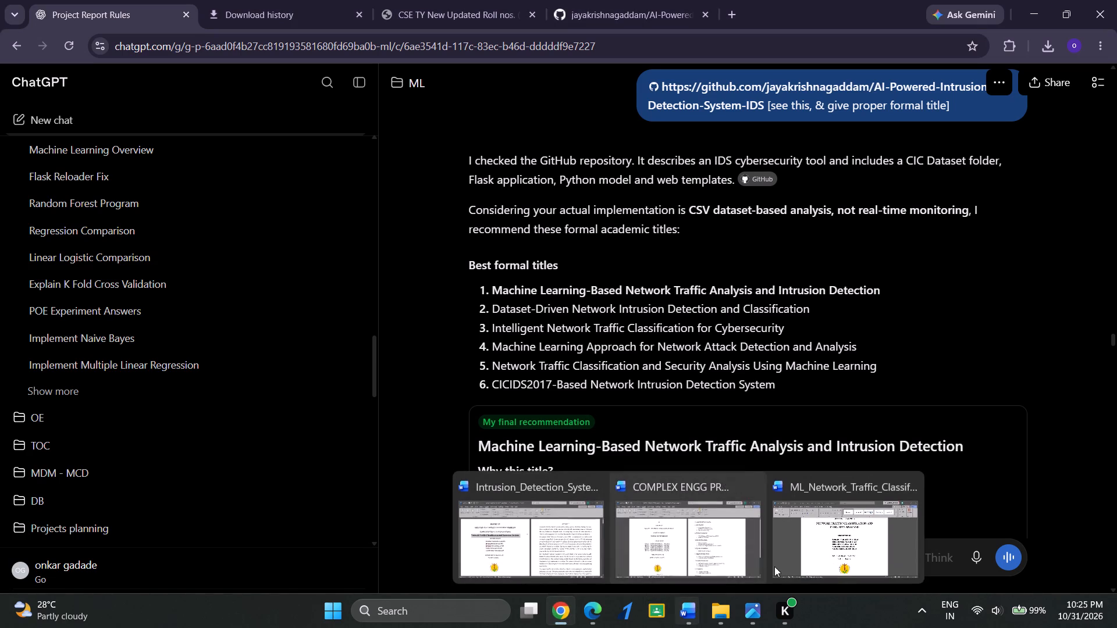
click(777, 564)
scroll(650, 449, down, 1)
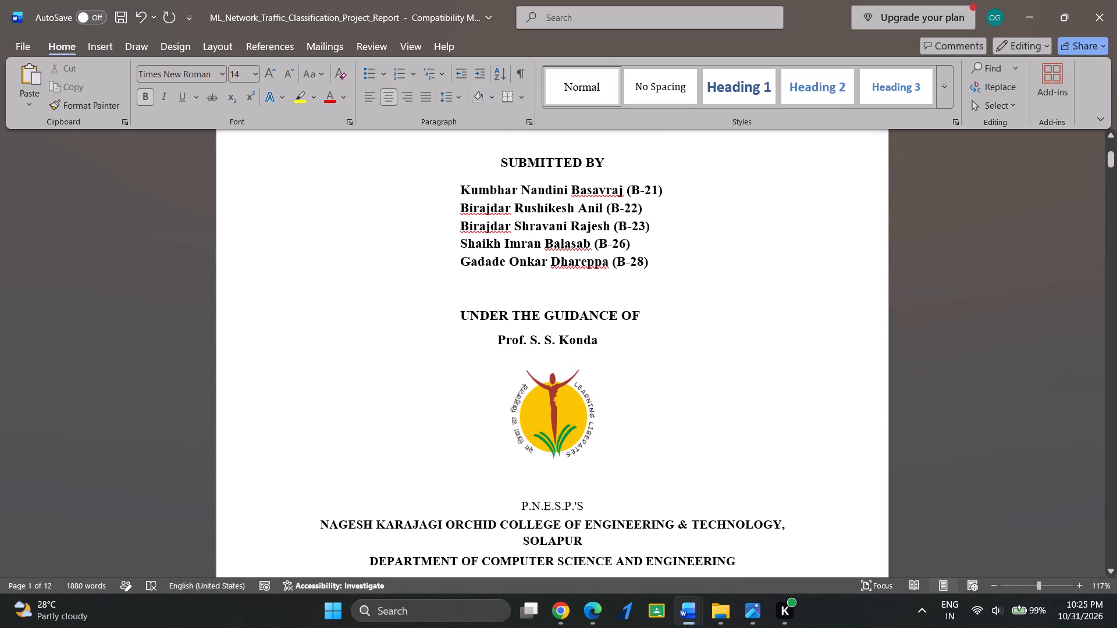
scroll(490, 443, down, 1)
scroll(490, 443, up, 2)
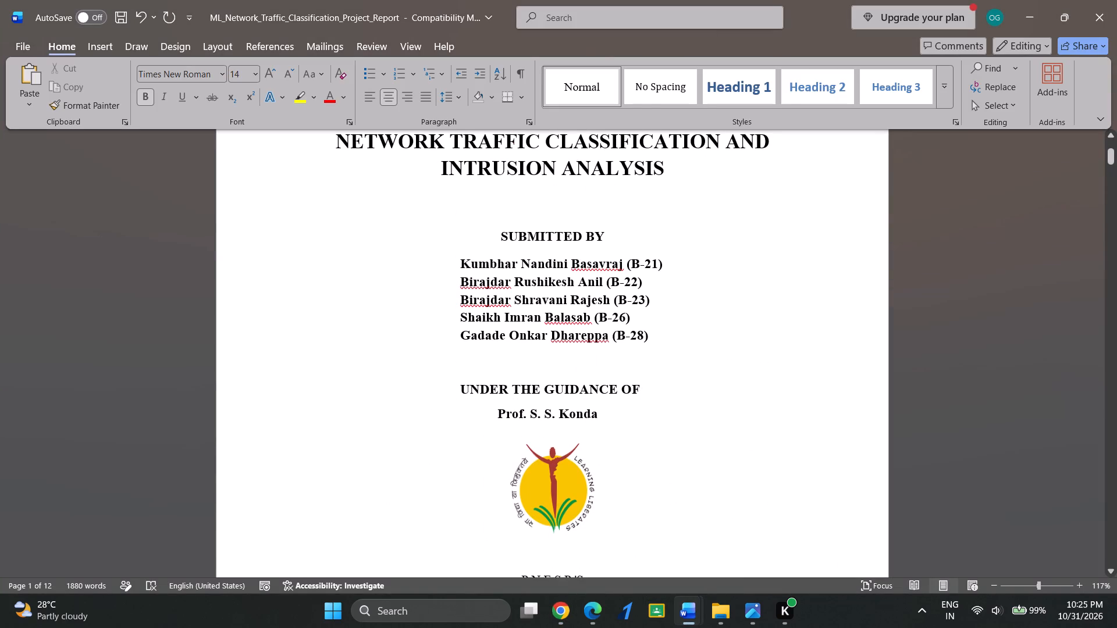
scroll(490, 443, up, 3)
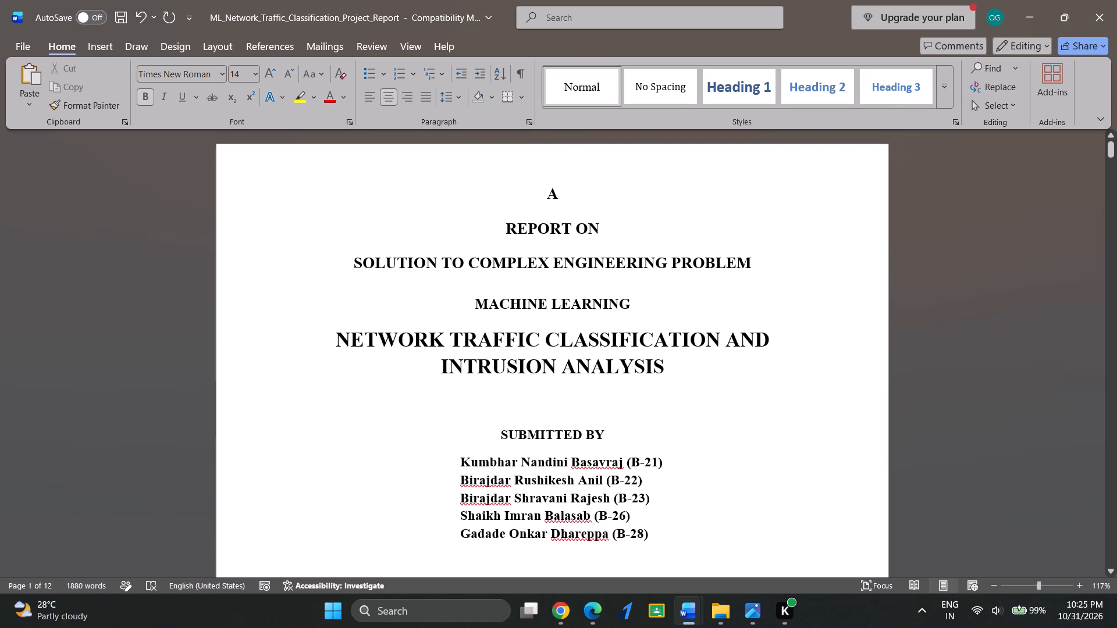
Reduce the font size of the title NETWORK TRAFFIC CLASSIFICATION AND INTRUSION ANALYSIS to 16.
click(476, 335)
click(501, 276)
click(513, 297)
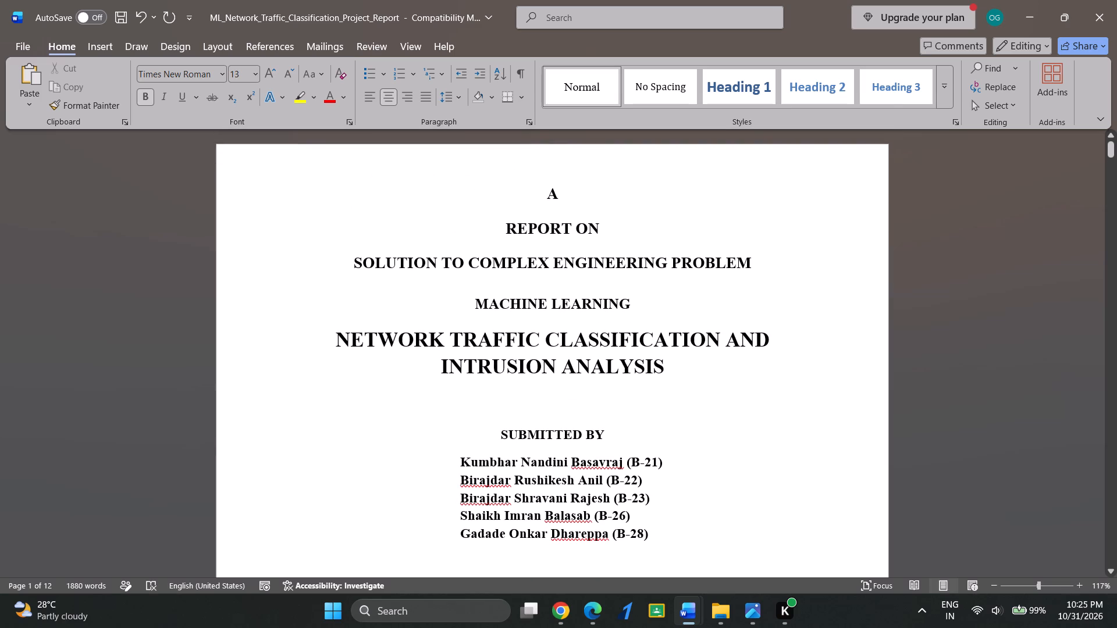
click(536, 232)
click(580, 384)
drag(699, 373, 365, 322)
click(365, 322)
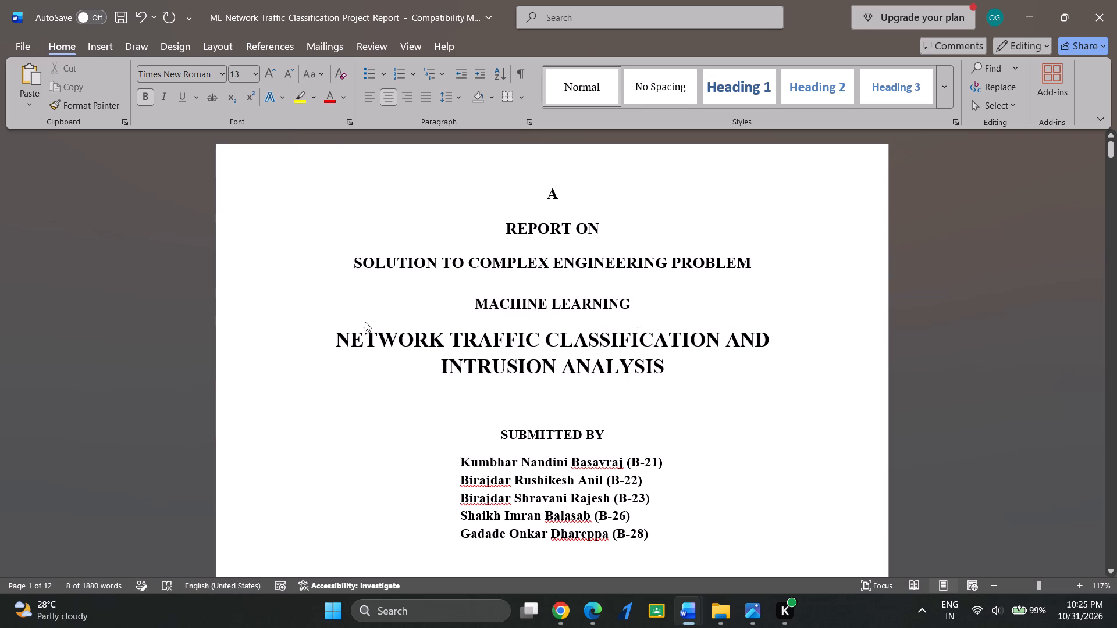
drag(332, 335, 675, 377)
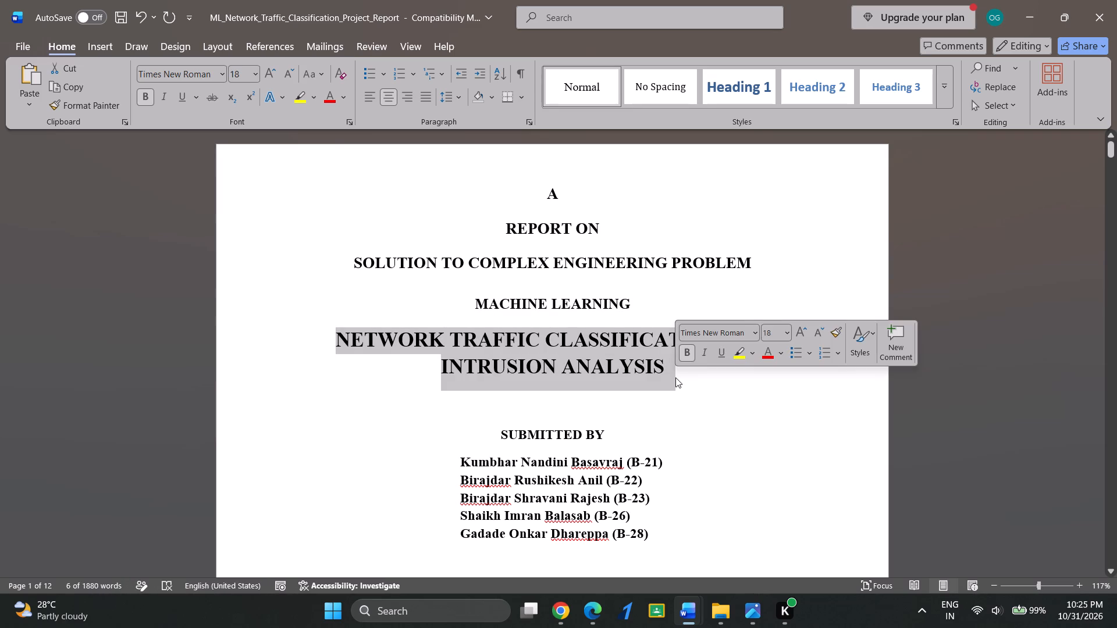
click(291, 68)
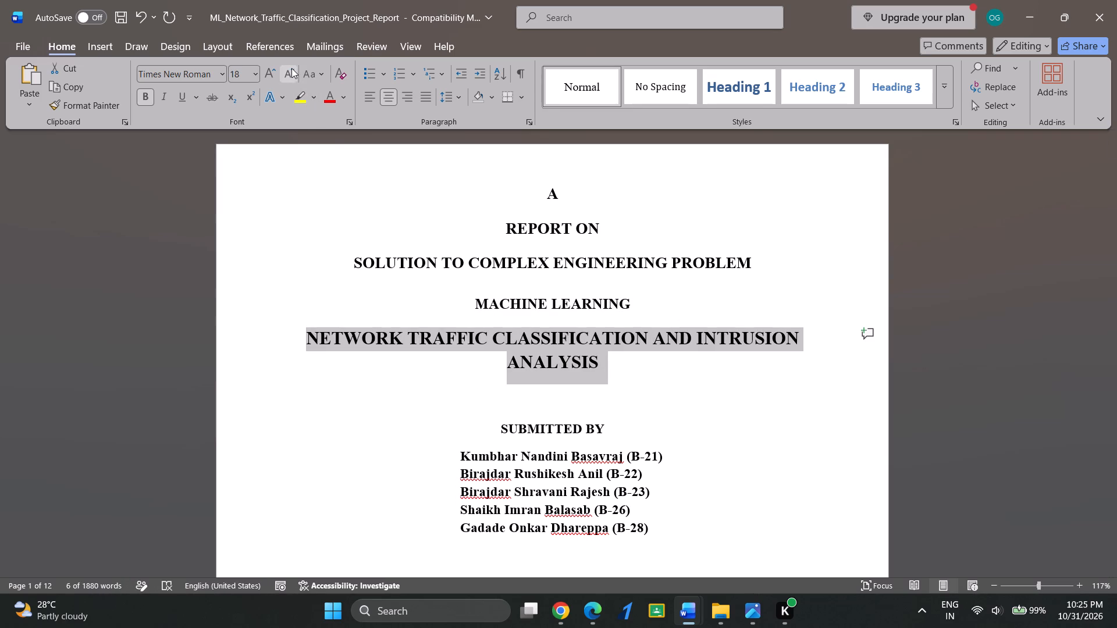
click(481, 293)
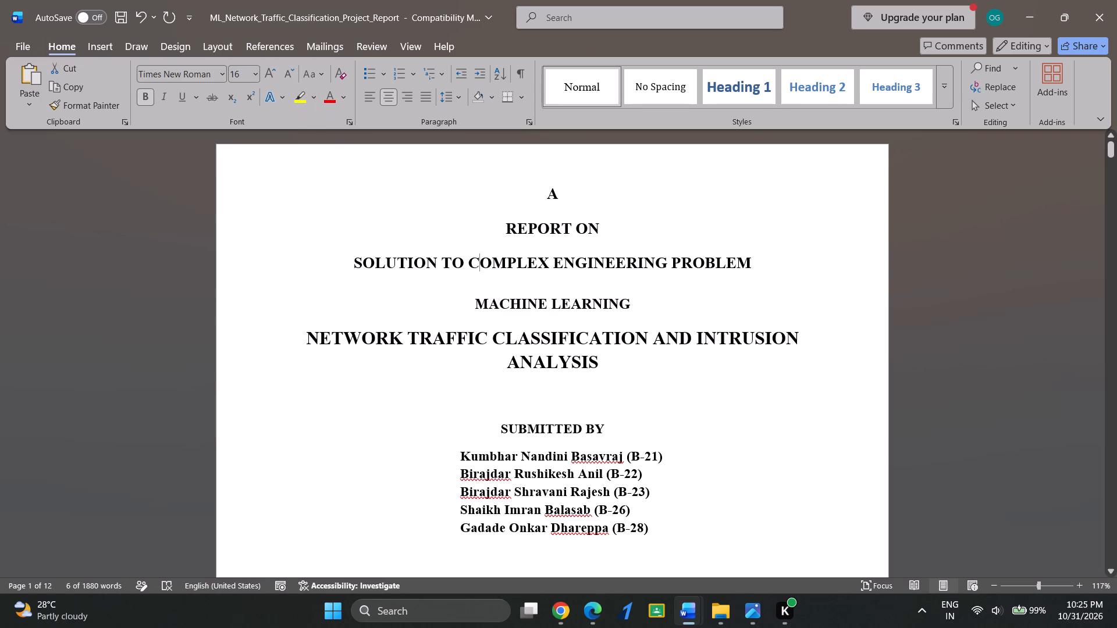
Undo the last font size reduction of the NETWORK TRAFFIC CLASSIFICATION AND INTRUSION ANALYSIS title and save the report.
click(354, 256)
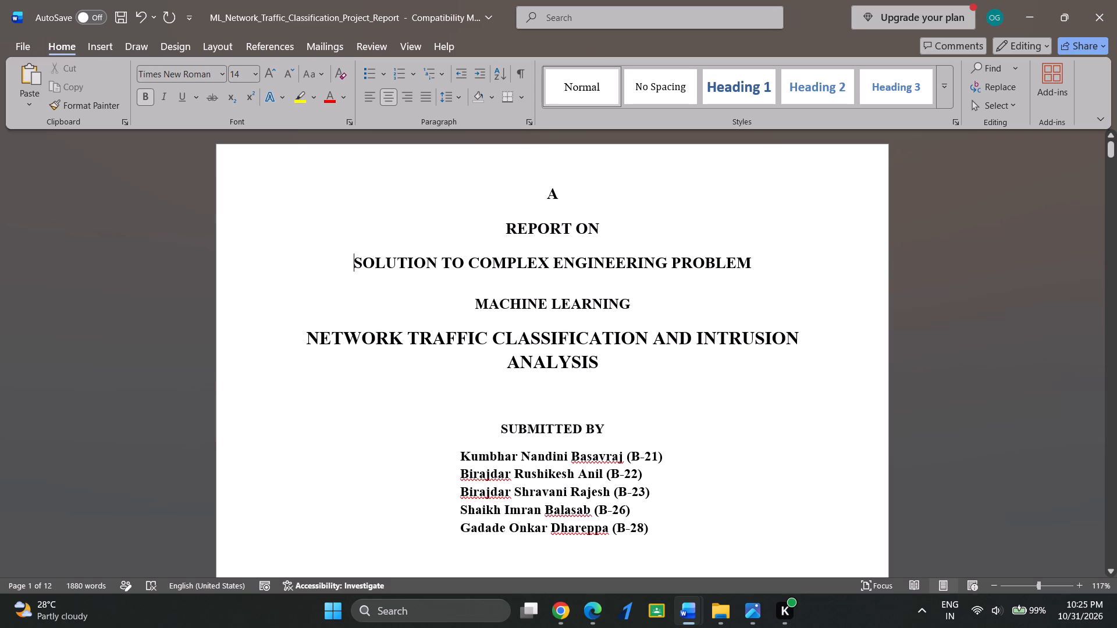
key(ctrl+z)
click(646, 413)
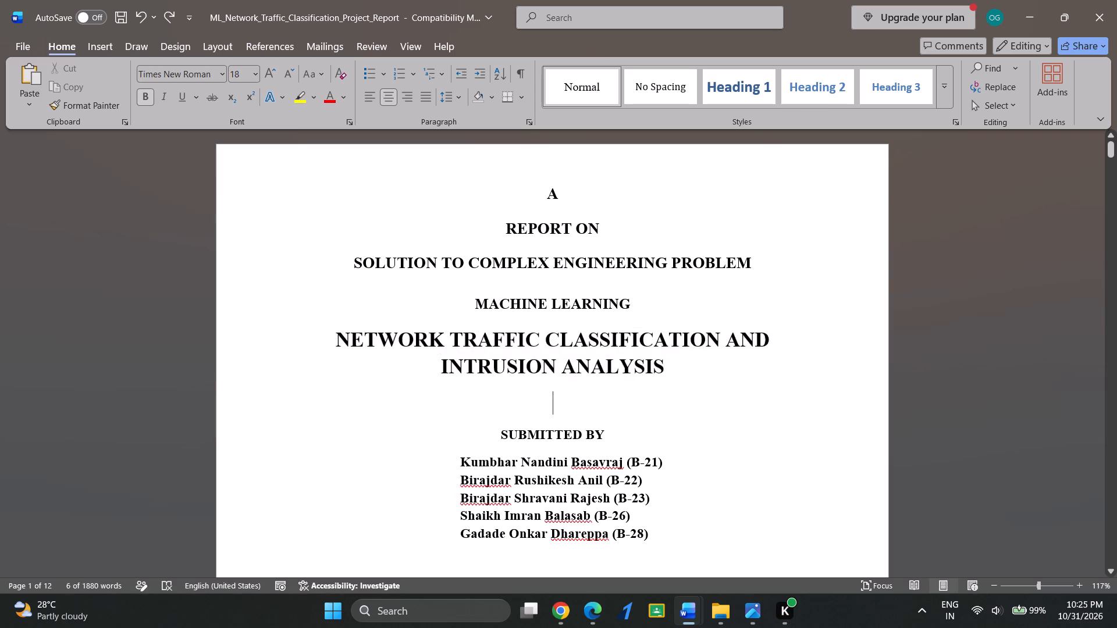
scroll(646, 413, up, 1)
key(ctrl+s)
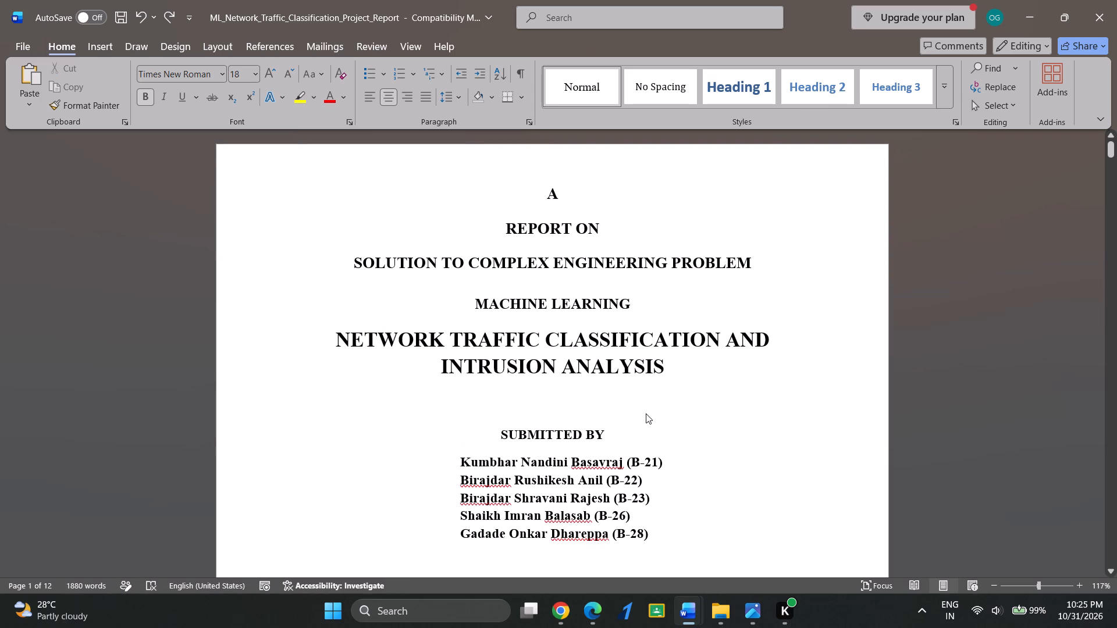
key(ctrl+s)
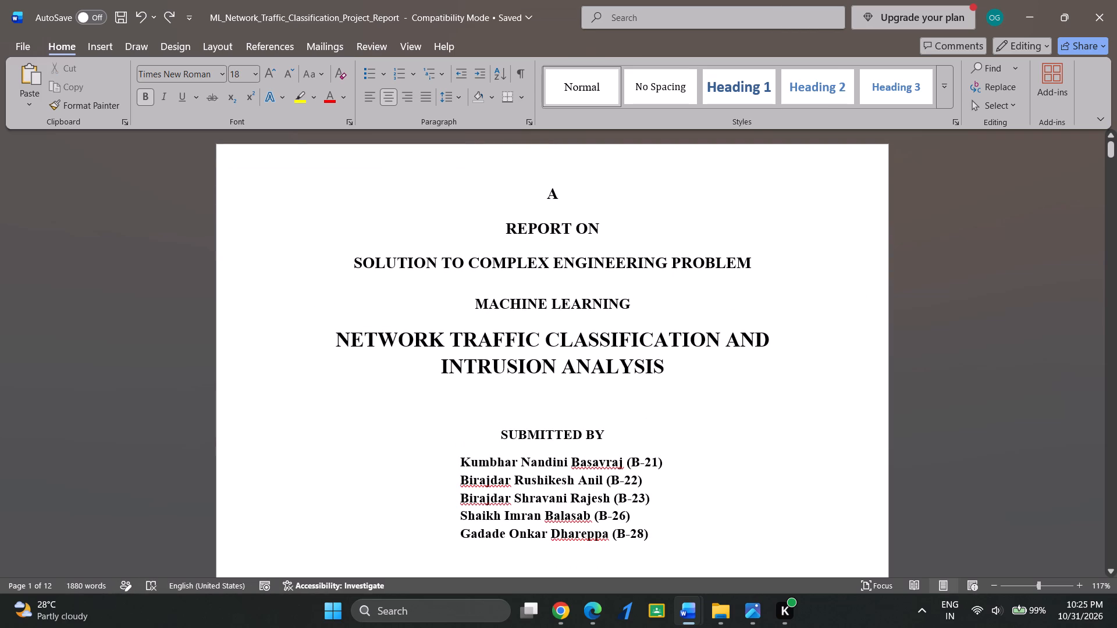
Move the line A.Y. 2026–2027 from above the ABSTRACT heading back onto the title page, centre it, and save the report.
scroll(609, 398, down, 4)
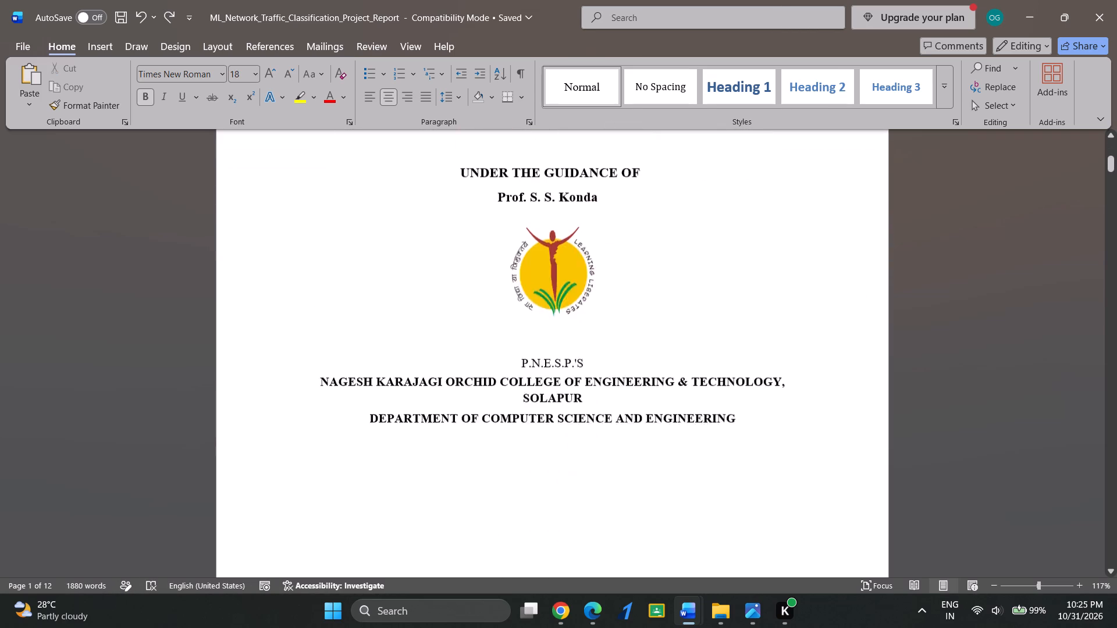
scroll(609, 398, down, 6)
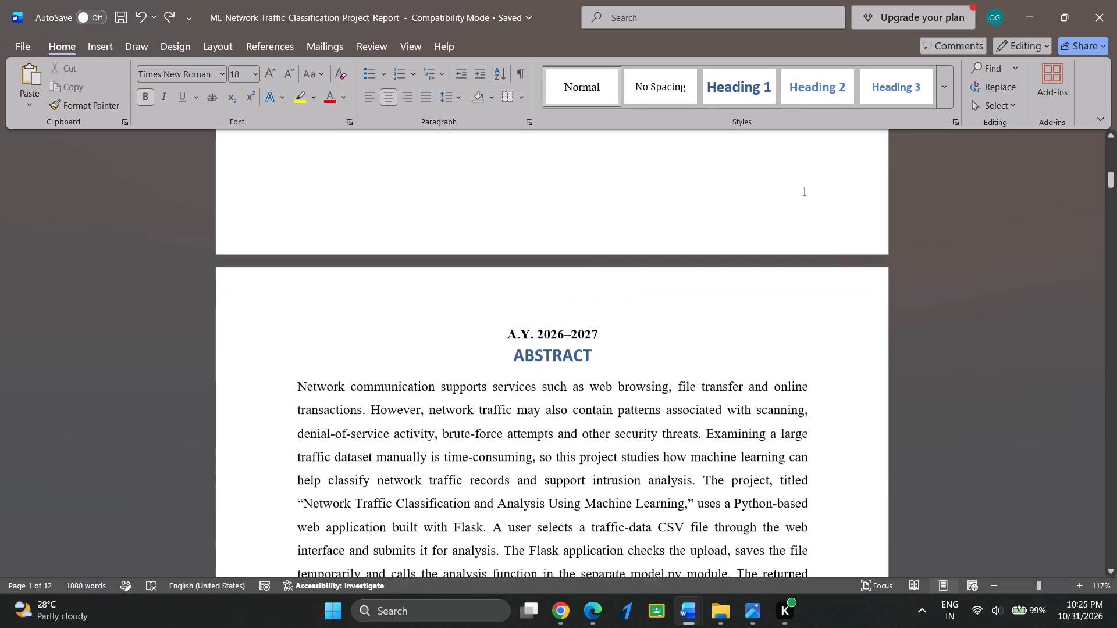
scroll(609, 398, down, 1)
click(498, 306)
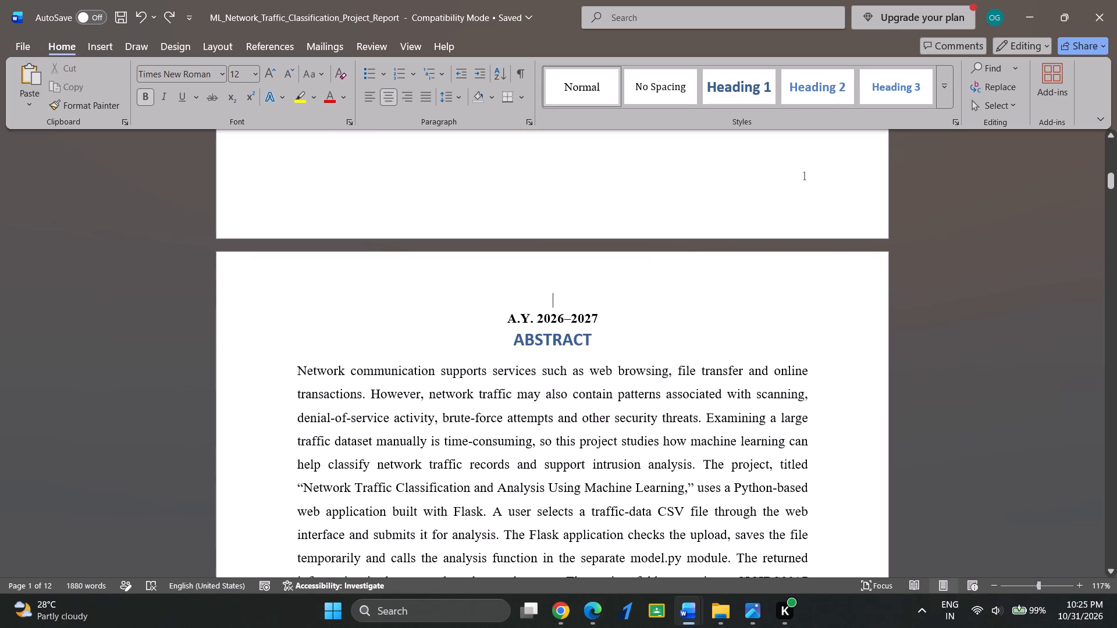
click(511, 316)
key(BackSpace)
key(BackSpace)
key(BackSpace)
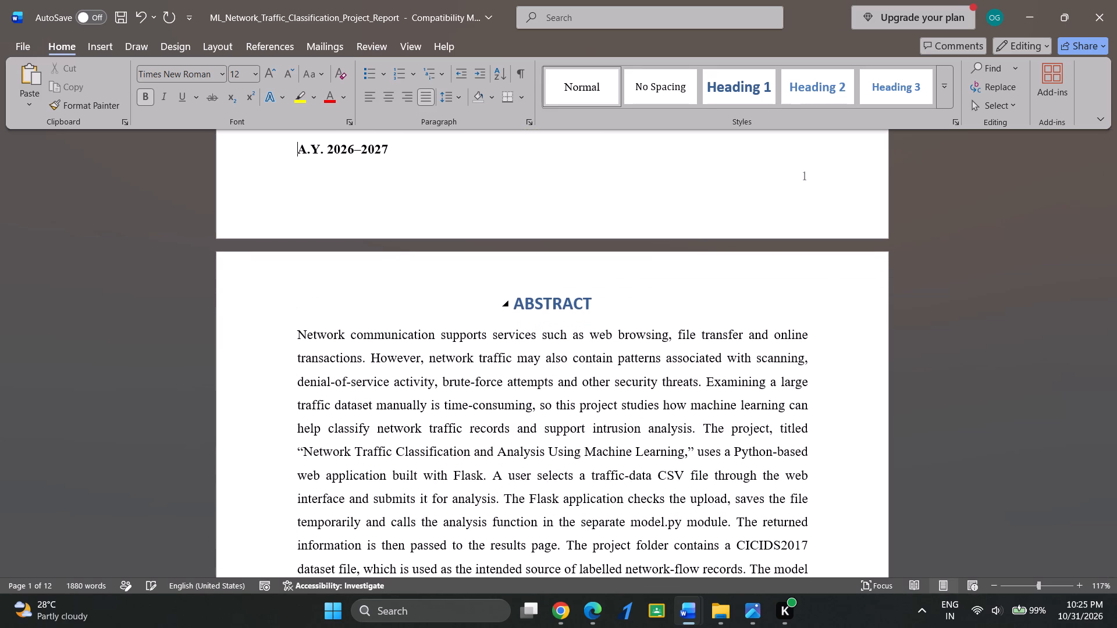
key(ctrl+e)
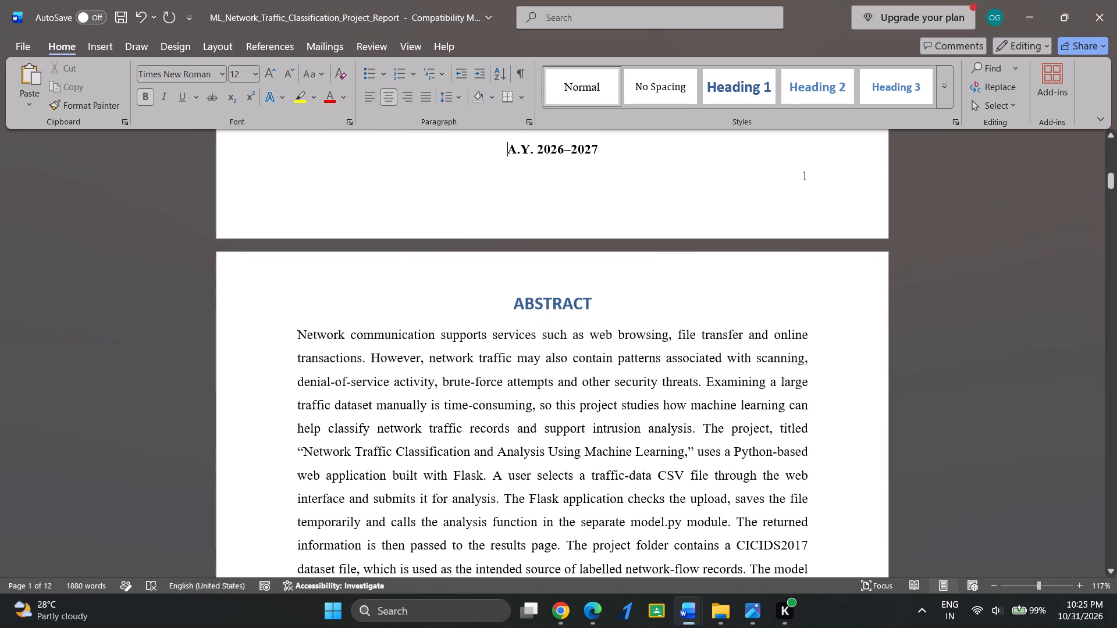
key(ctrl+s)
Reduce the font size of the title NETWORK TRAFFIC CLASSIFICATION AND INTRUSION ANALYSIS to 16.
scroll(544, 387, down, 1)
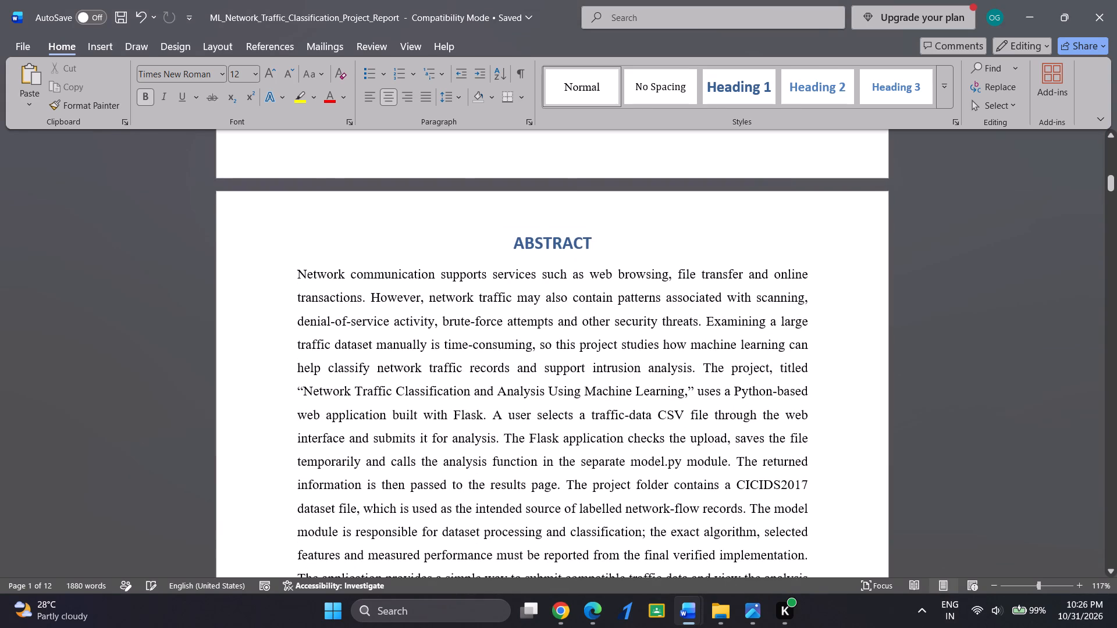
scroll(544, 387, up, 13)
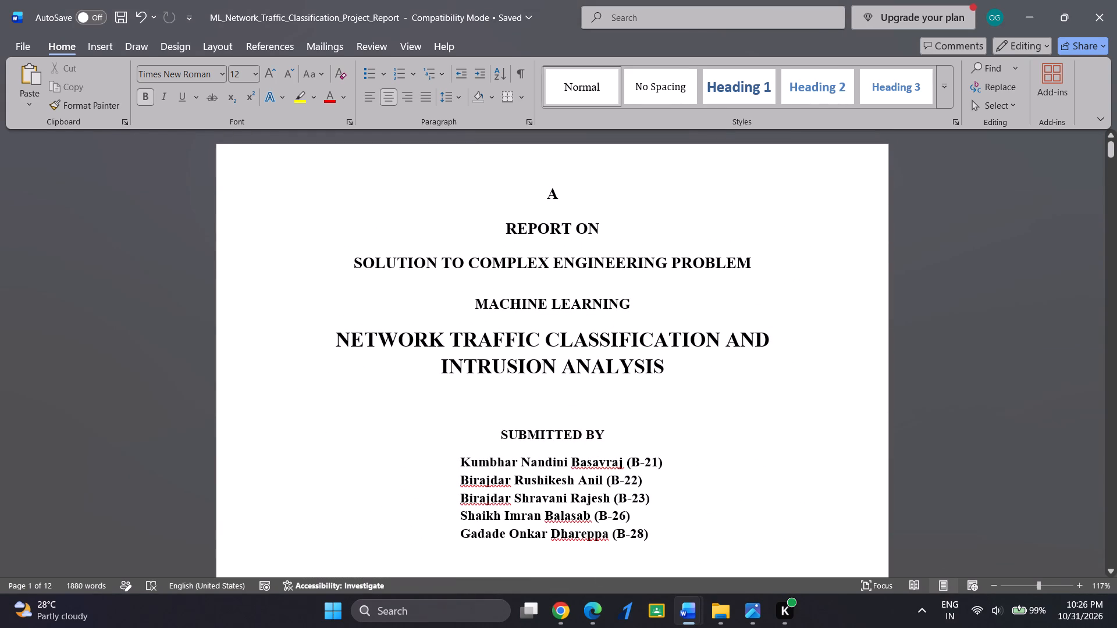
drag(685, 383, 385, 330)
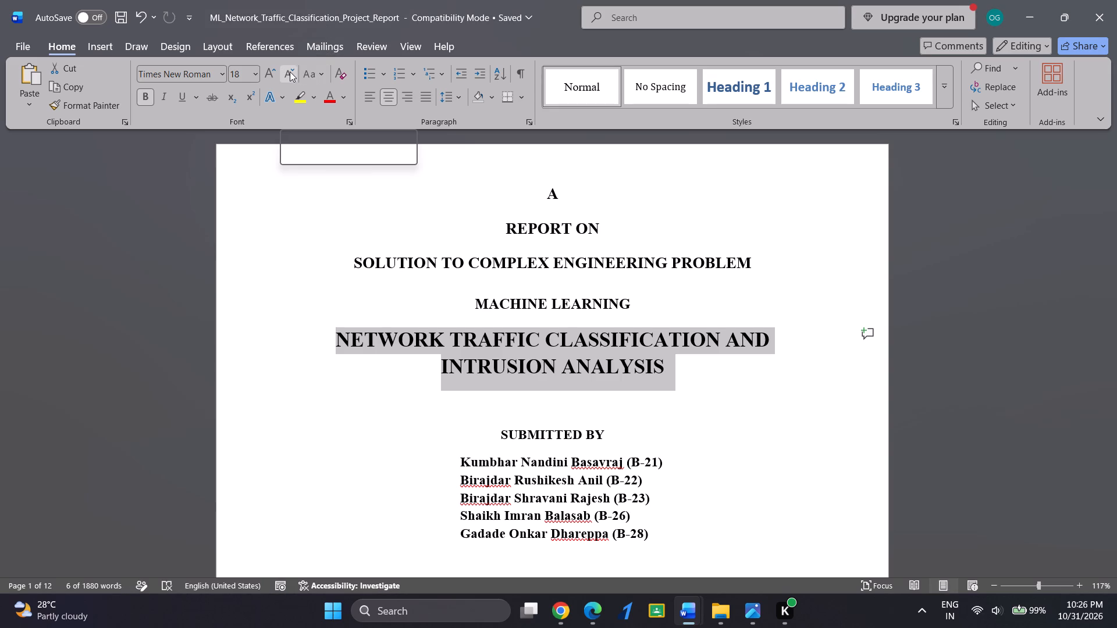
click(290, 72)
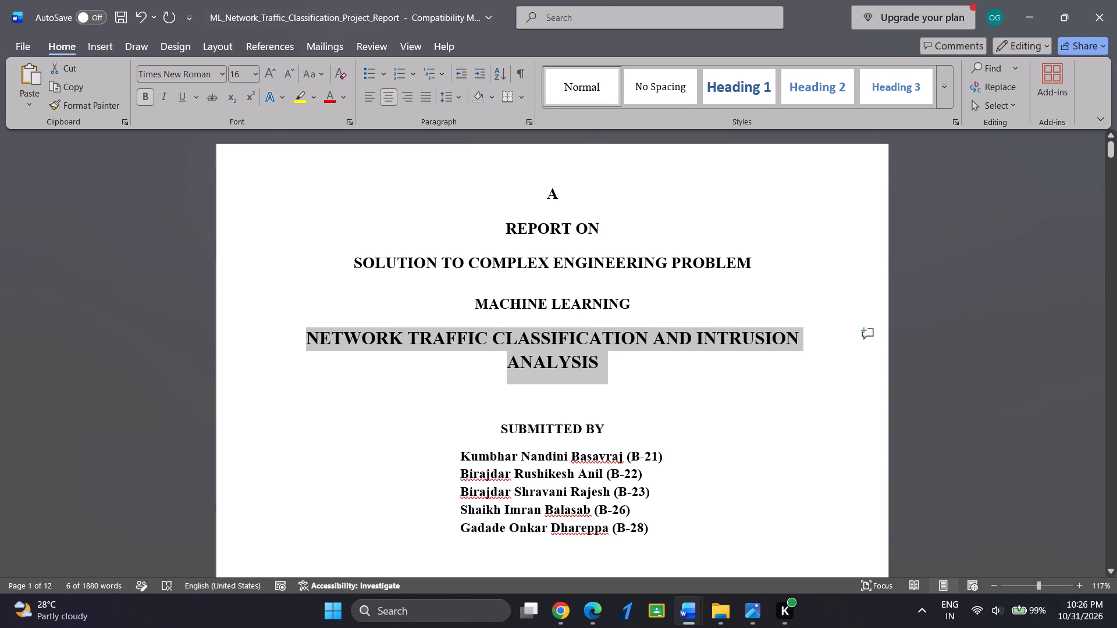
Reduce the title page's heading lines, from A down to MACHINE LEARNING, to font size 12.
click(499, 294)
click(540, 312)
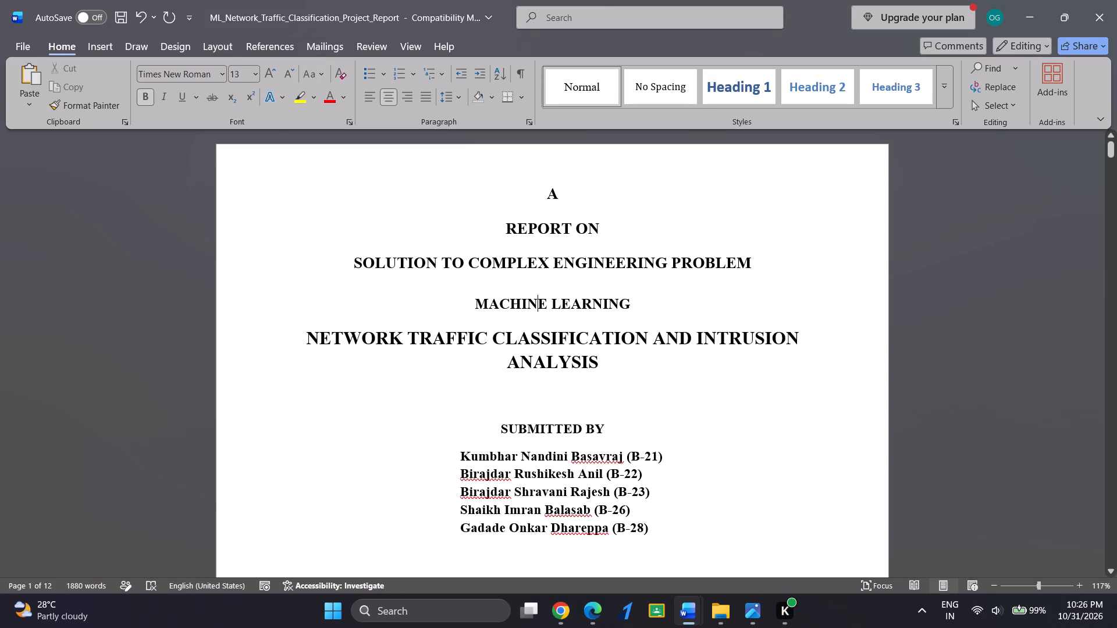
double_click(627, 301)
click(653, 302)
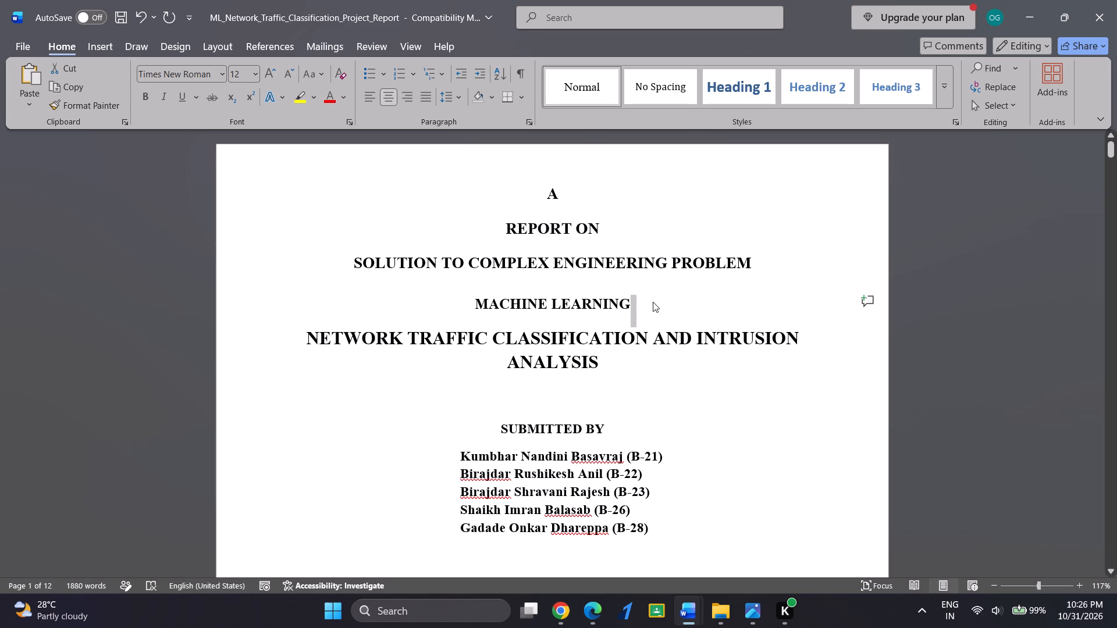
drag(661, 302, 411, 266)
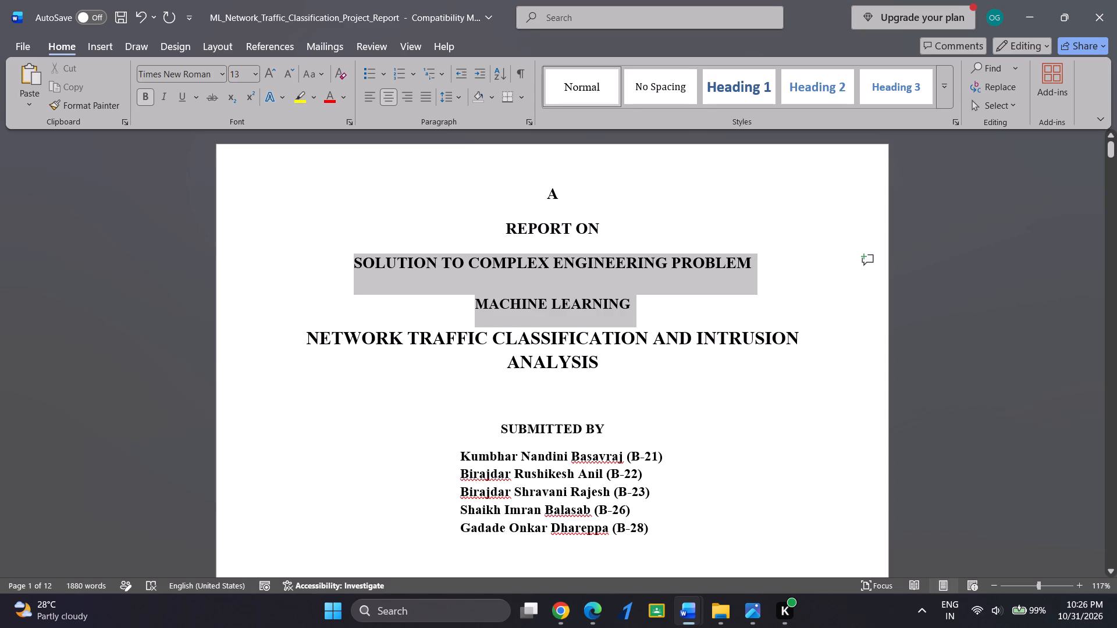
drag(411, 266, 440, 168)
click(289, 73)
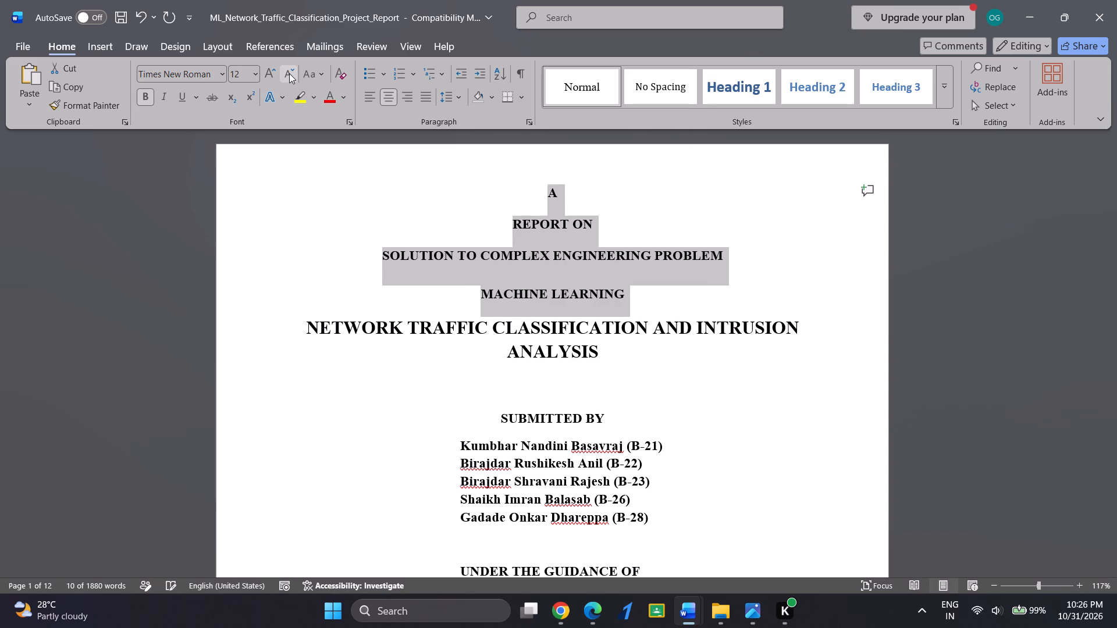
click(434, 241)
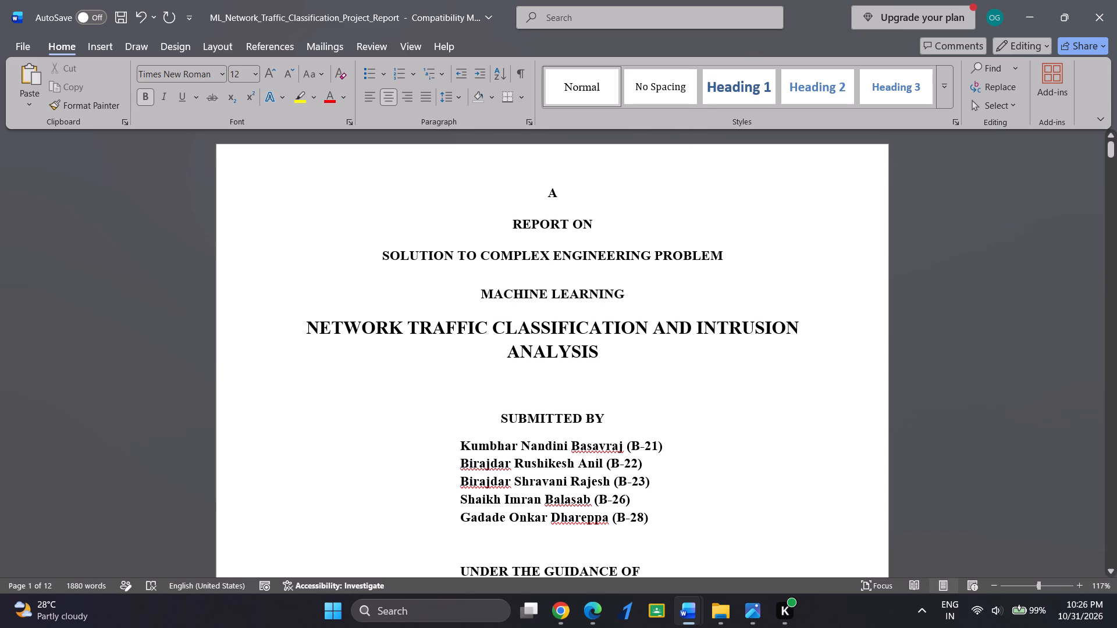
drag(535, 194, 589, 270)
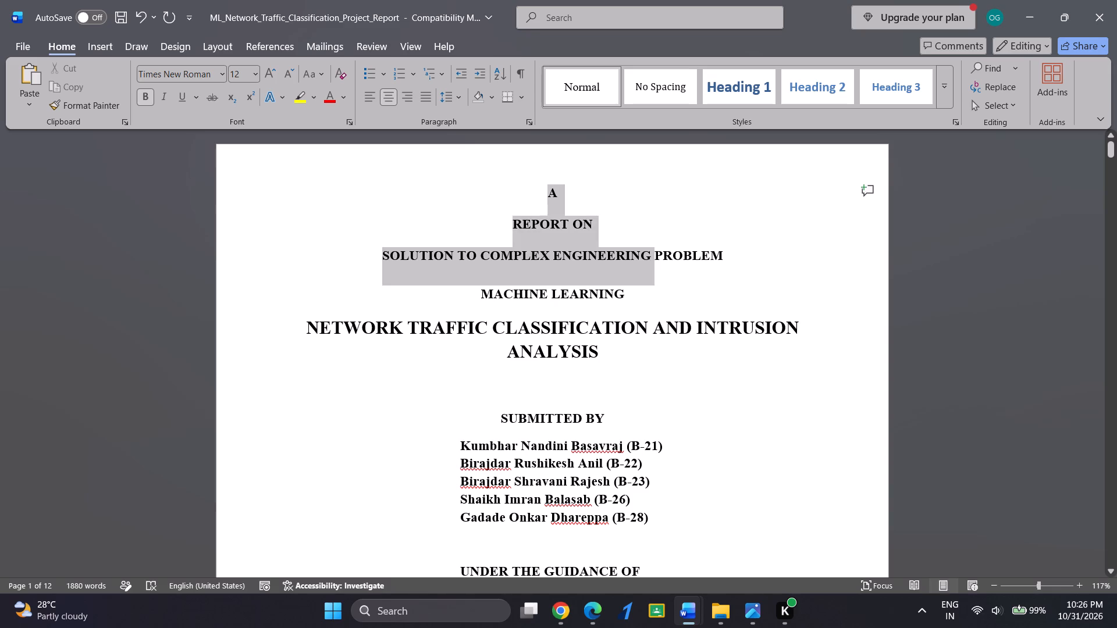
drag(589, 270, 617, 295)
click(617, 295)
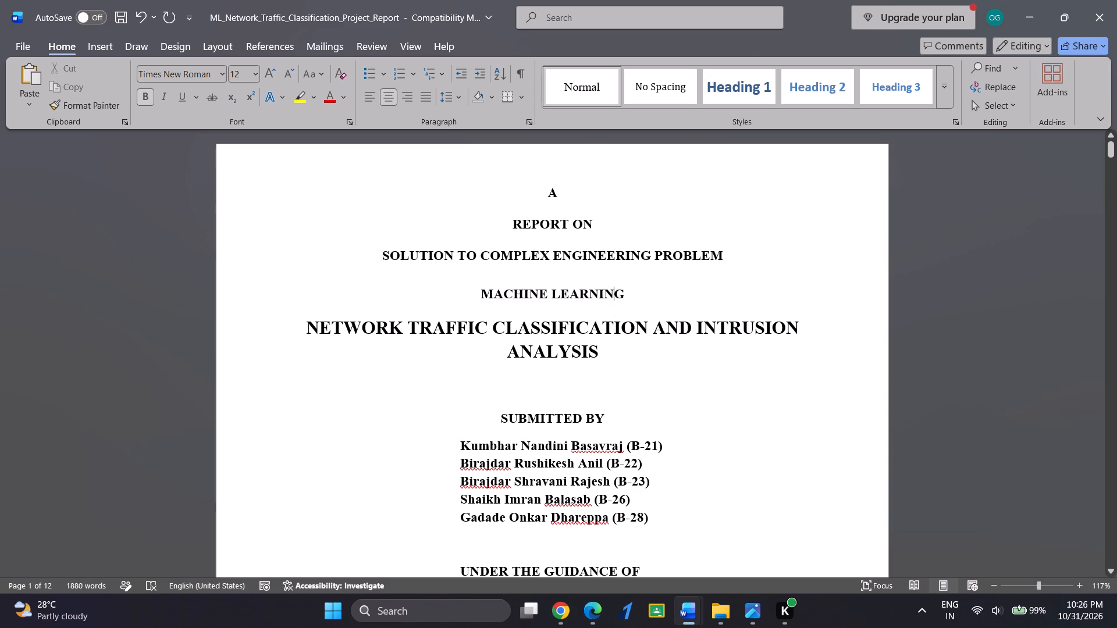
Reduce the font size of the title NETWORK TRAFFIC CLASSIFICATION AND INTRUSION ANALYSIS to 14.
click(604, 422)
click(585, 412)
click(596, 353)
drag(605, 353, 304, 331)
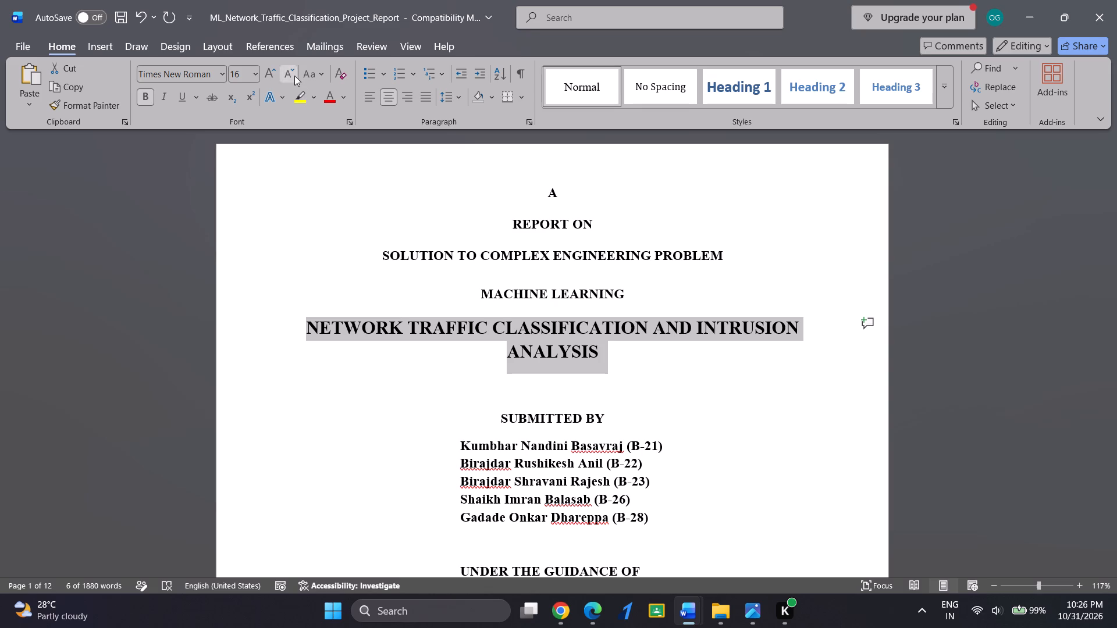
click(293, 74)
click(436, 345)
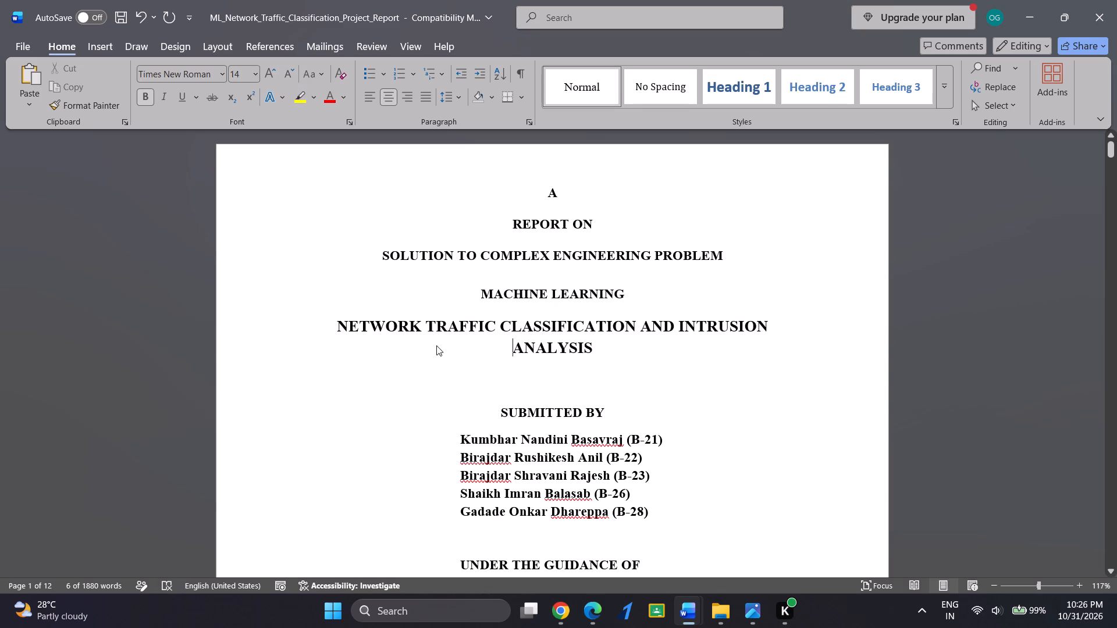
click(426, 317)
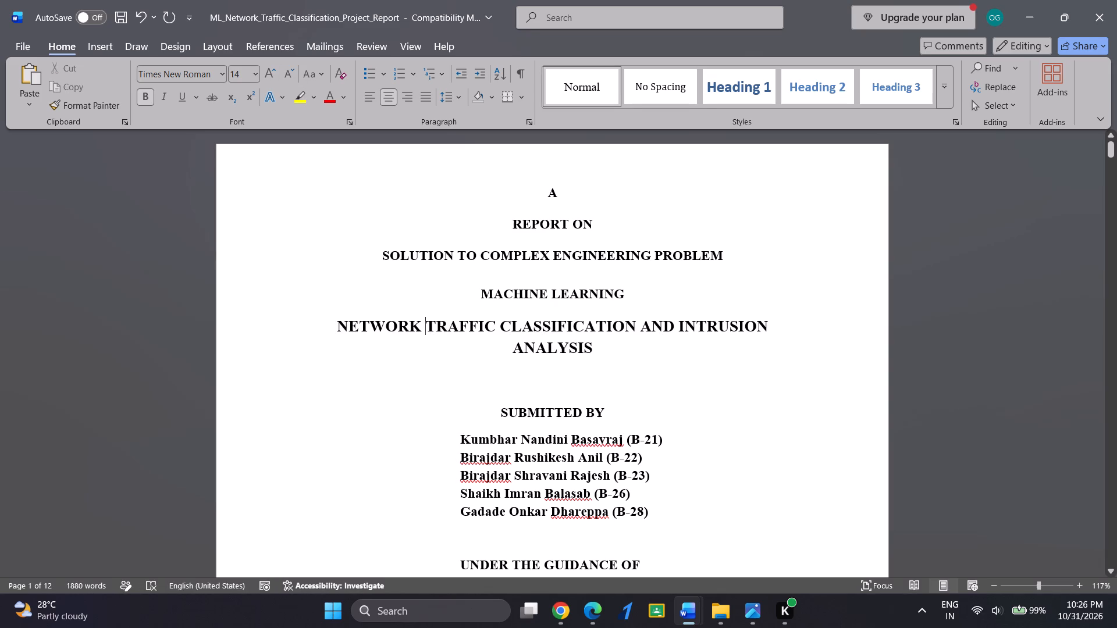
Check the font sizes of the heading lines and the project title on the title page.
click(596, 363)
click(562, 304)
click(577, 347)
click(527, 261)
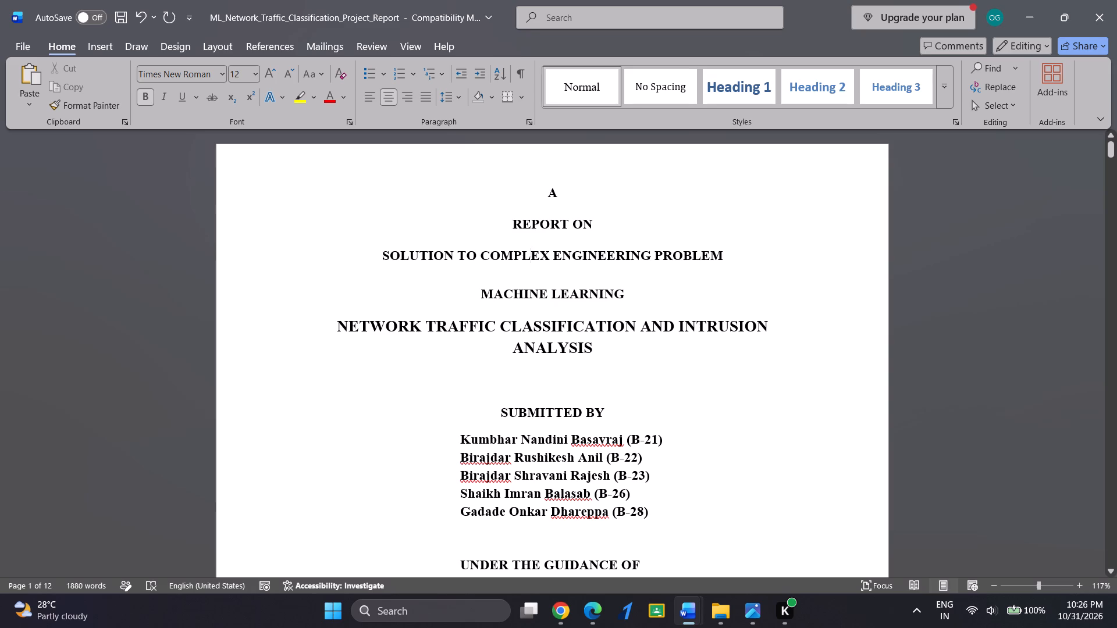
click(564, 298)
click(564, 298)
click(578, 316)
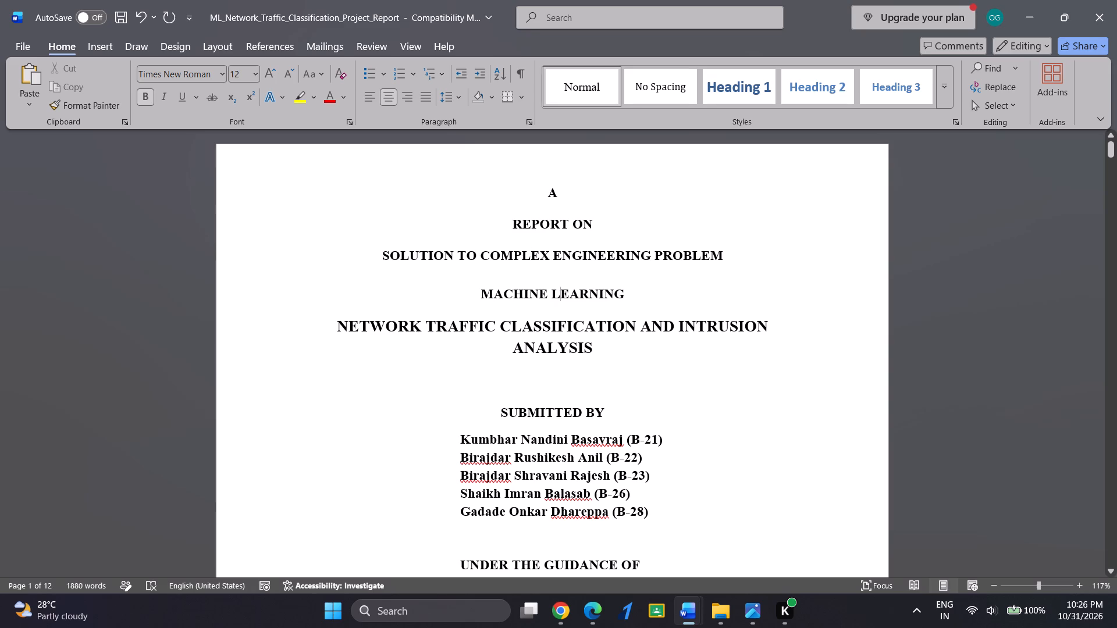
click(581, 326)
Check the font sizes on the rest of the title page, from the student list and guidance lines down to the college name.
scroll(589, 356, down, 1)
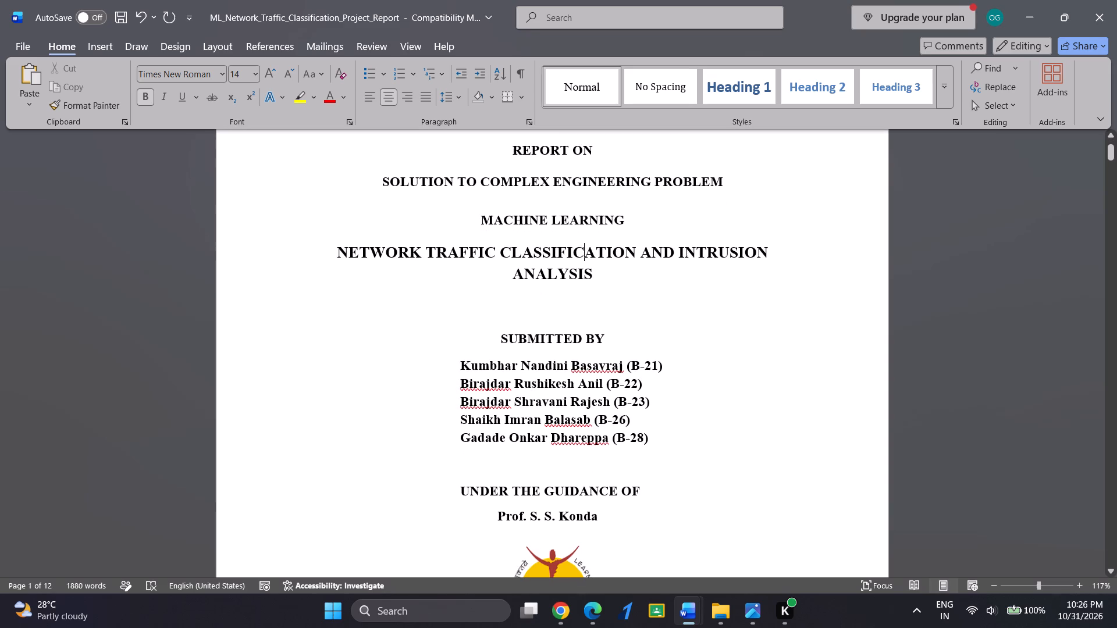
click(589, 382)
scroll(577, 366, down, 1)
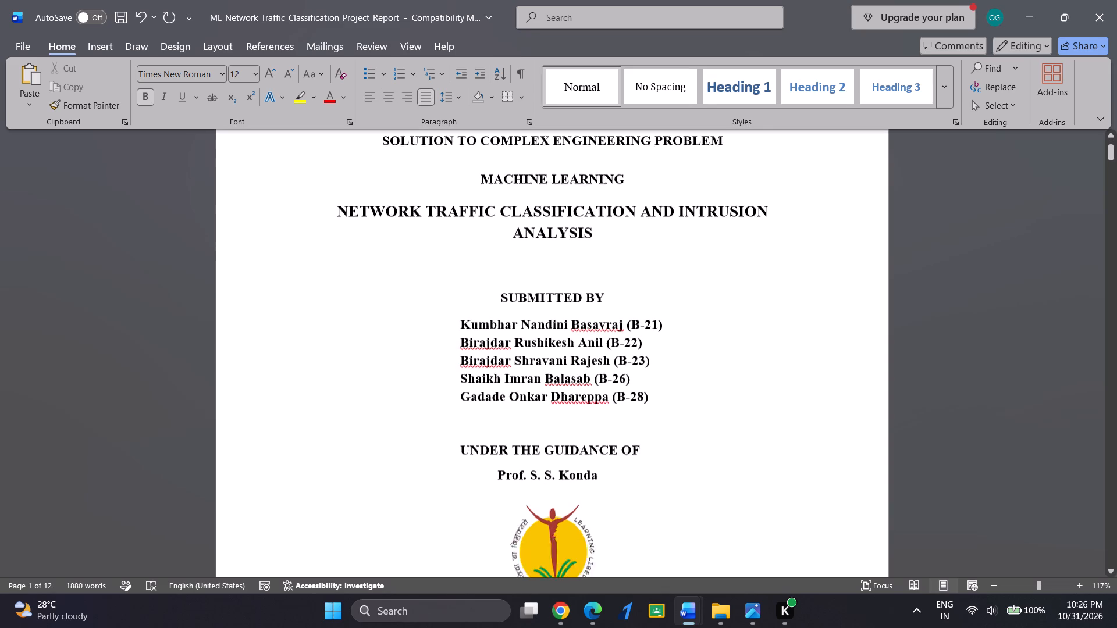
scroll(577, 366, down, 1)
click(580, 385)
click(592, 377)
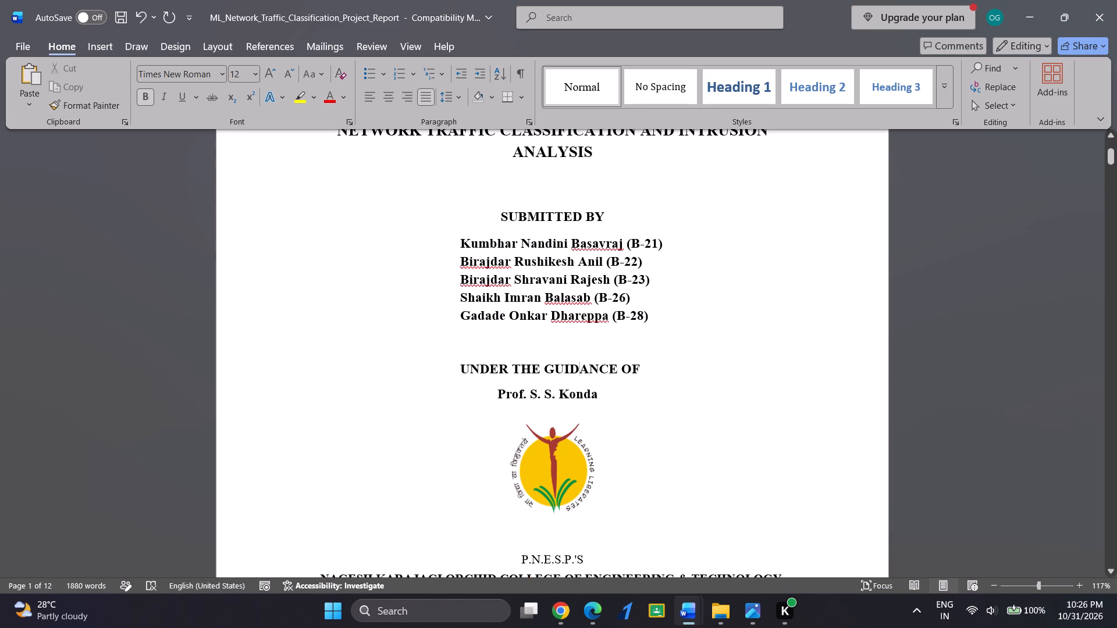
click(604, 375)
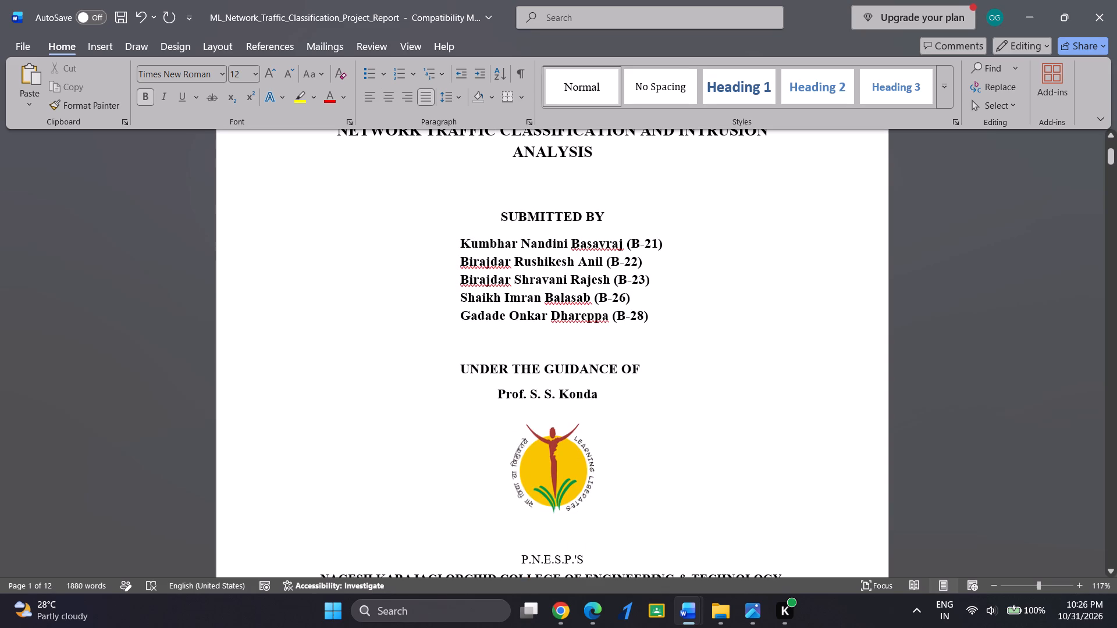
click(586, 392)
scroll(586, 392, down, 2)
click(563, 391)
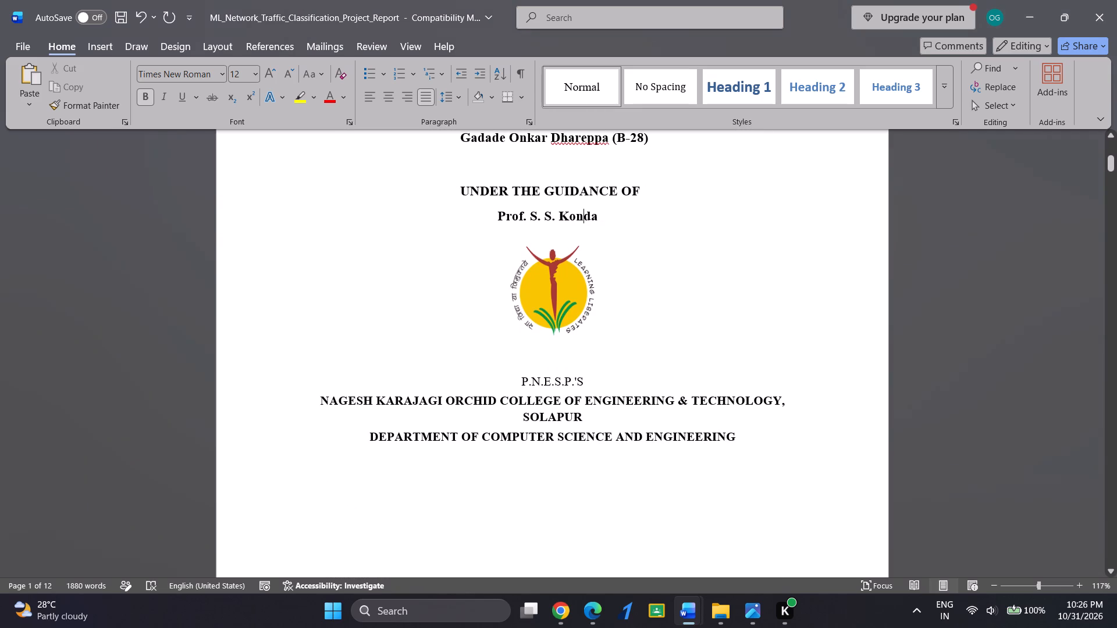
Check the font sizes of the college name and P.N.E.S.P.'S lines, and look over the logo and academic year on the title page.
click(567, 402)
click(549, 373)
scroll(564, 397, up, 2)
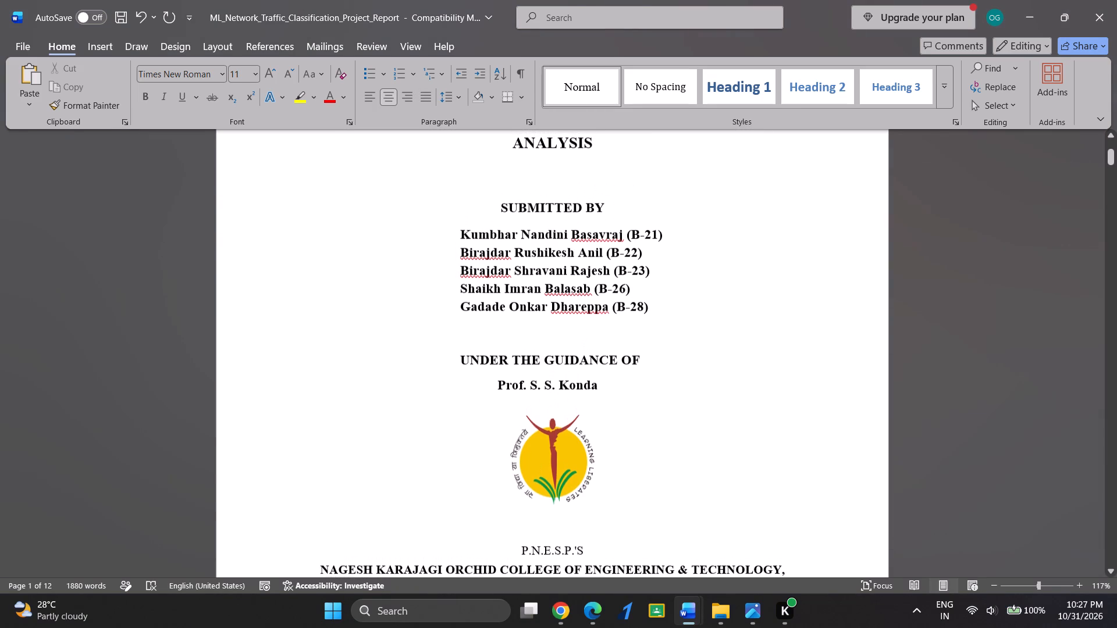
click(561, 437)
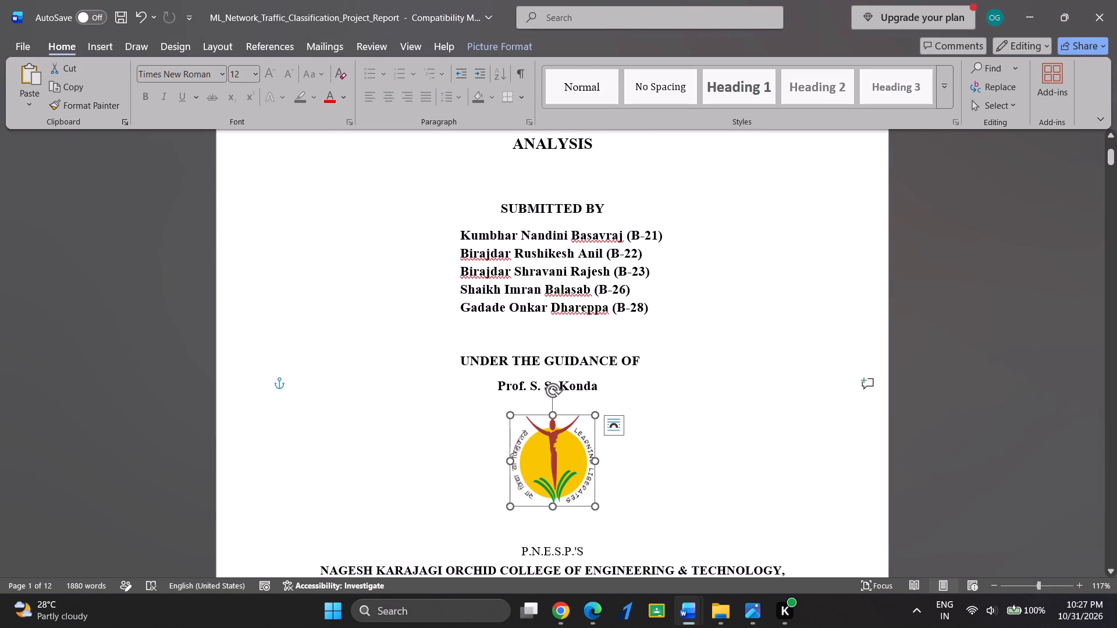
click(563, 535)
scroll(563, 535, down, 3)
scroll(563, 535, left, 1)
scroll(563, 535, down, 2)
scroll(563, 535, left, 1)
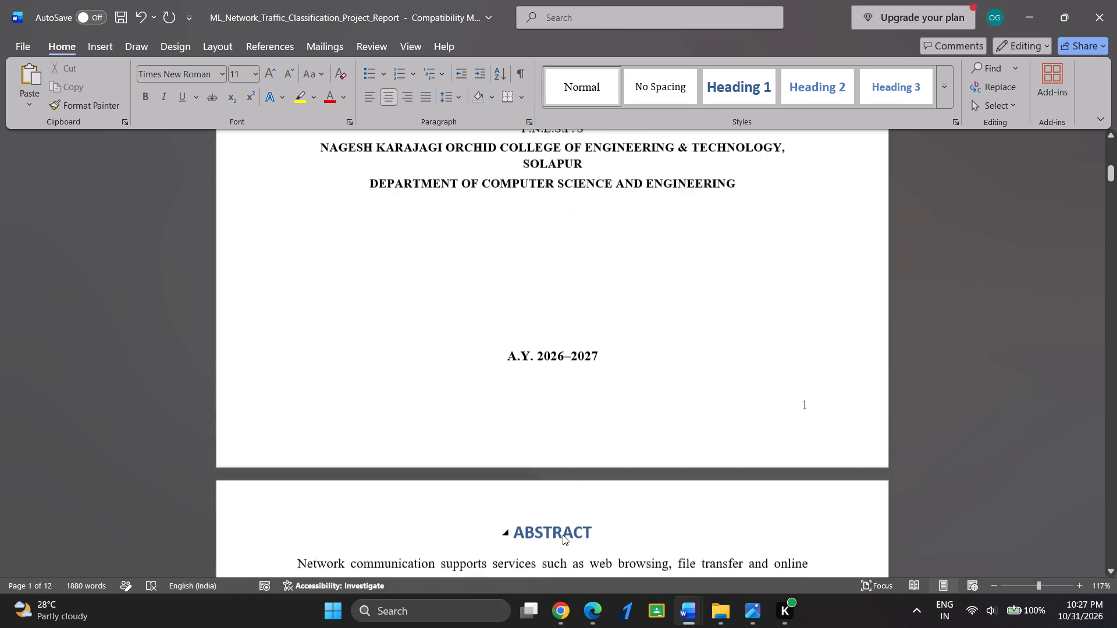
scroll(563, 535, left, 1)
scroll(563, 535, down, 2)
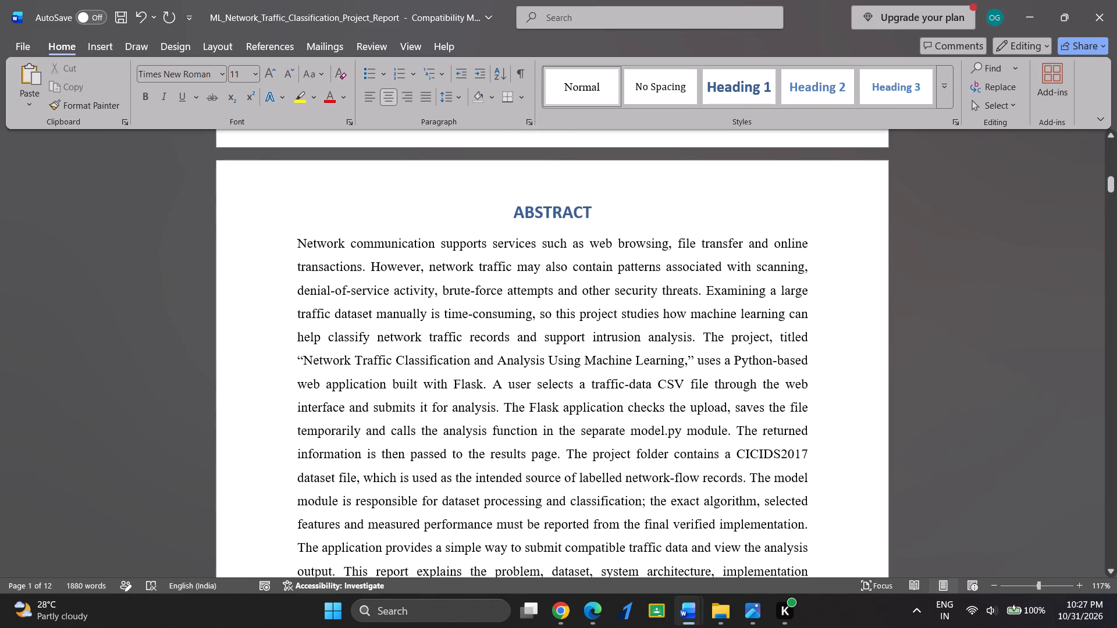
Check the Abstract page's body font size and compare its layout with the surrounding pages.
click(588, 422)
scroll(588, 422, down, 1)
scroll(588, 422, up, 1)
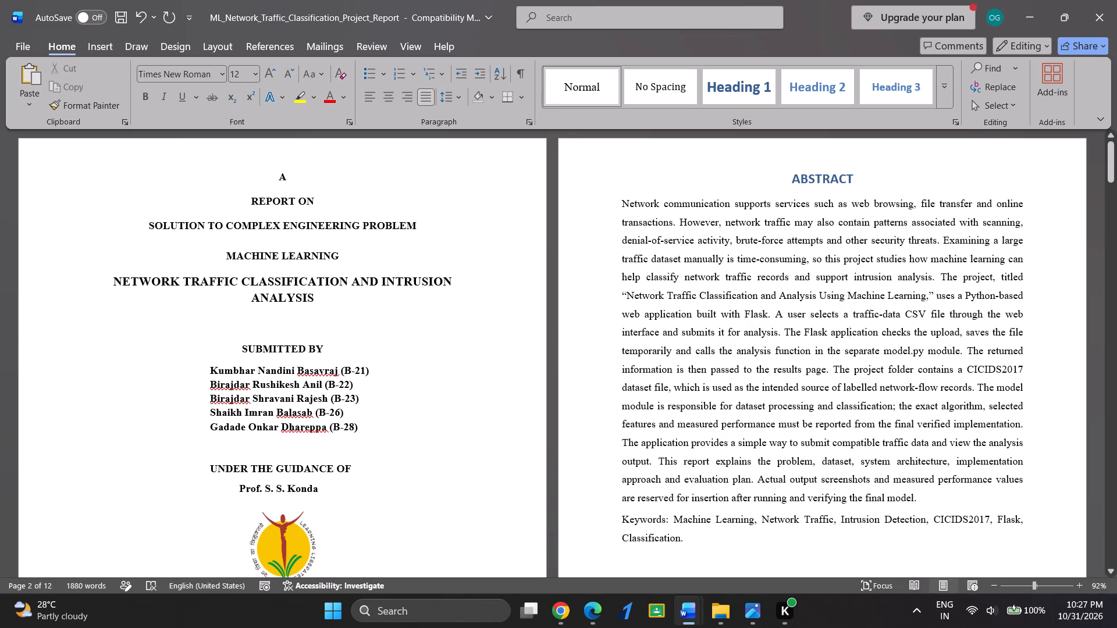
click(626, 206)
scroll(684, 264, down, 2)
scroll(684, 264, left, 1)
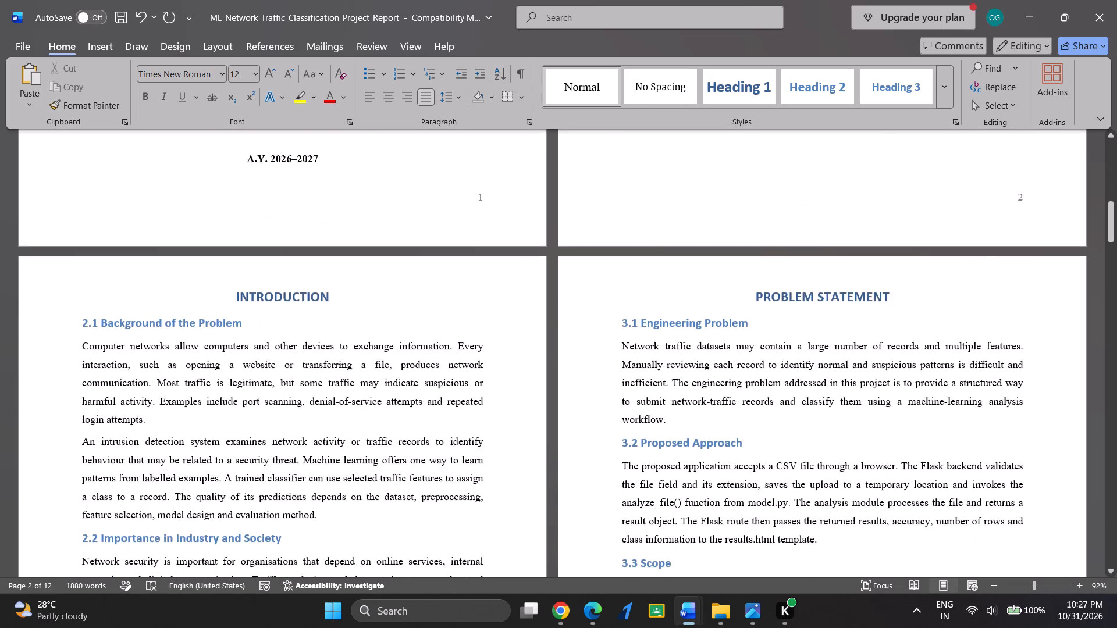
scroll(684, 264, left, 2)
scroll(731, 269, down, 1)
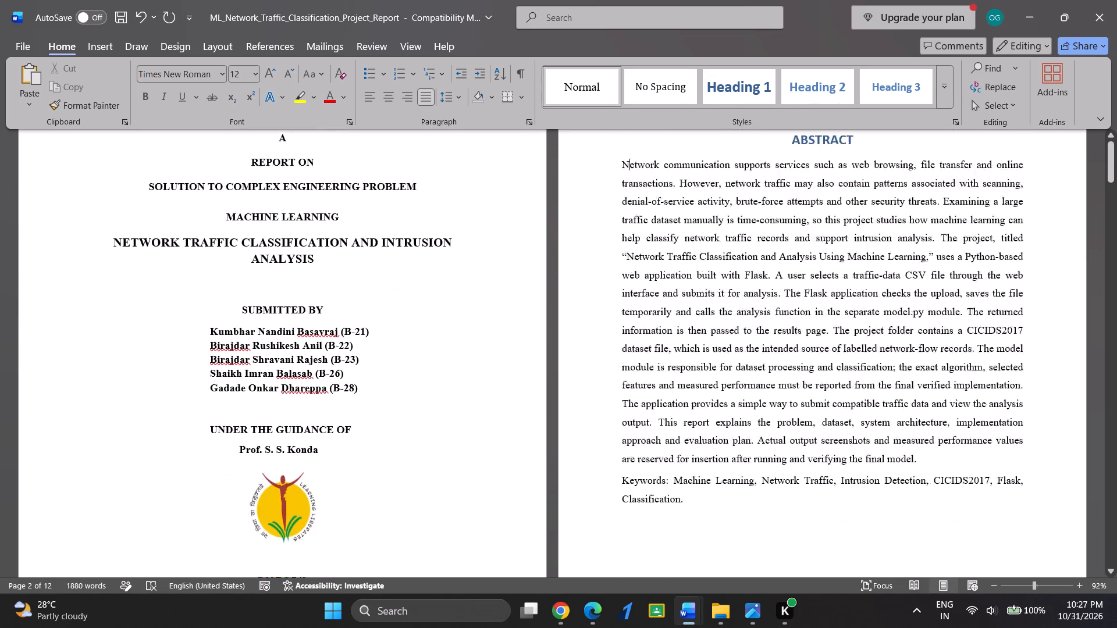
Examine the body text and the spacing between subsections on the Introduction and Problem Statement pages.
scroll(731, 269, down, 6)
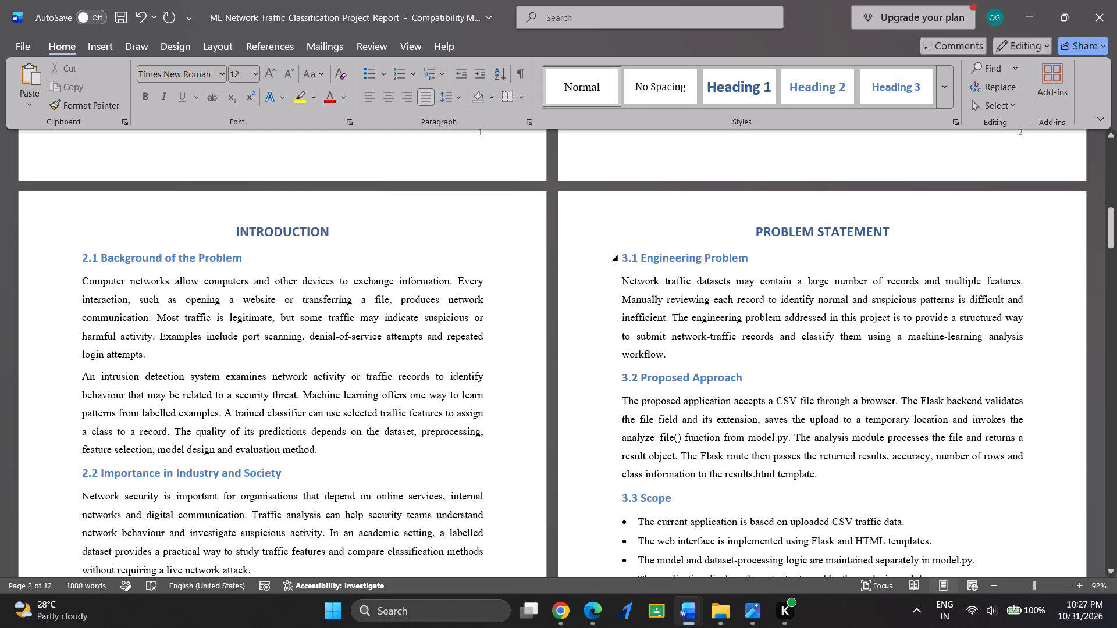
scroll(731, 269, down, 1)
scroll(511, 326, down, 1)
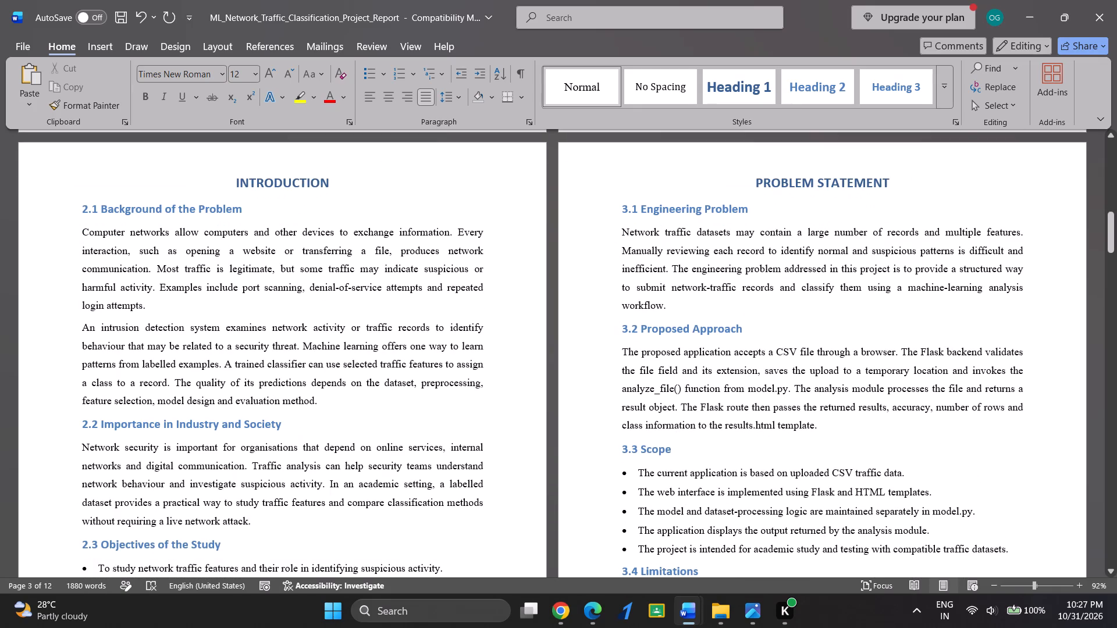
click(483, 367)
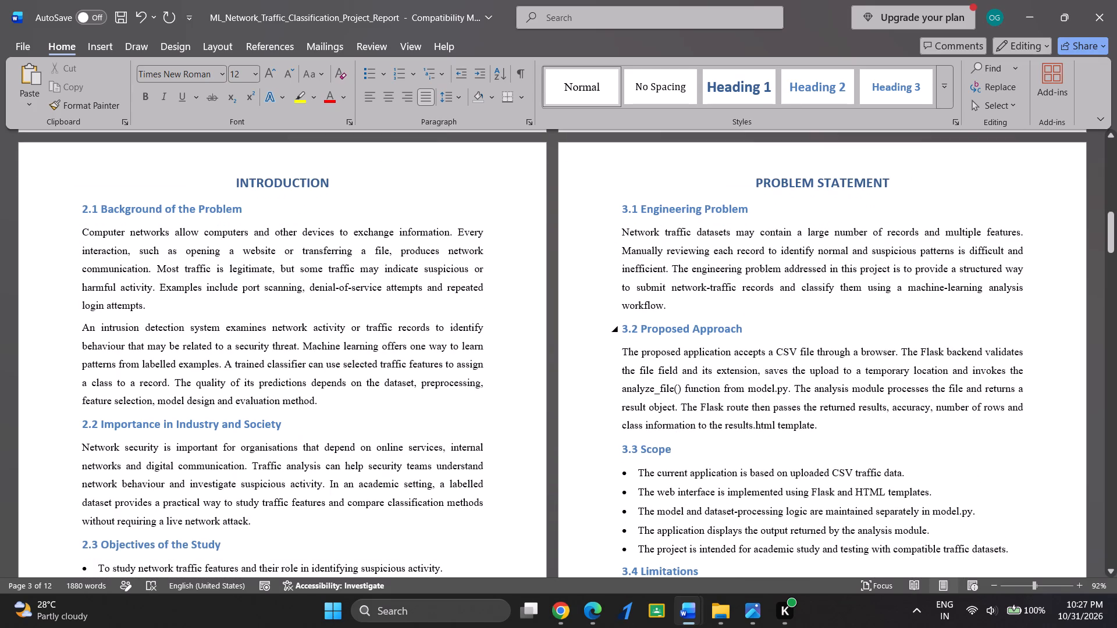
click(713, 336)
click(749, 279)
scroll(749, 279, down, 1)
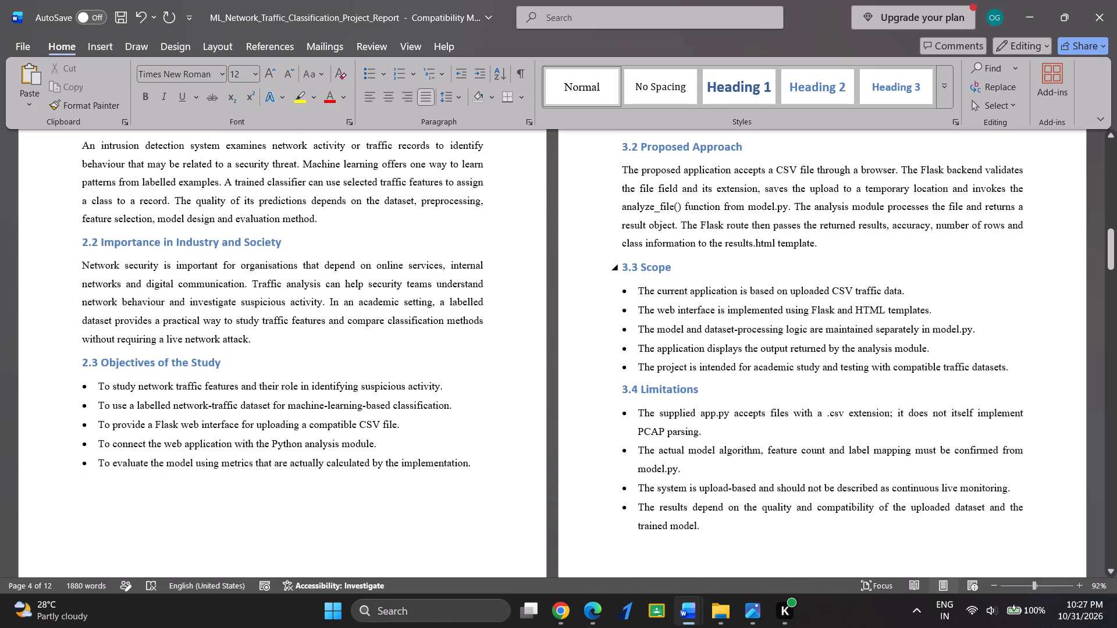
Insert a blank line above each of the headings 2.3 Objectives of the Study and 2.2 Importance in Industry and Society.
scroll(749, 279, down, 2)
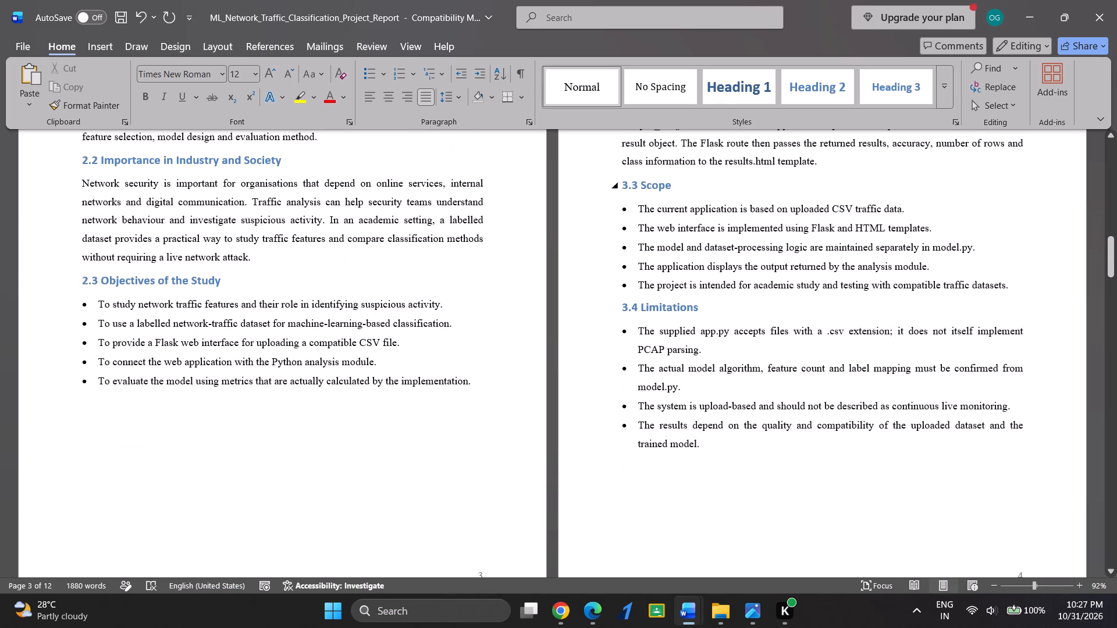
click(281, 265)
key(Return)
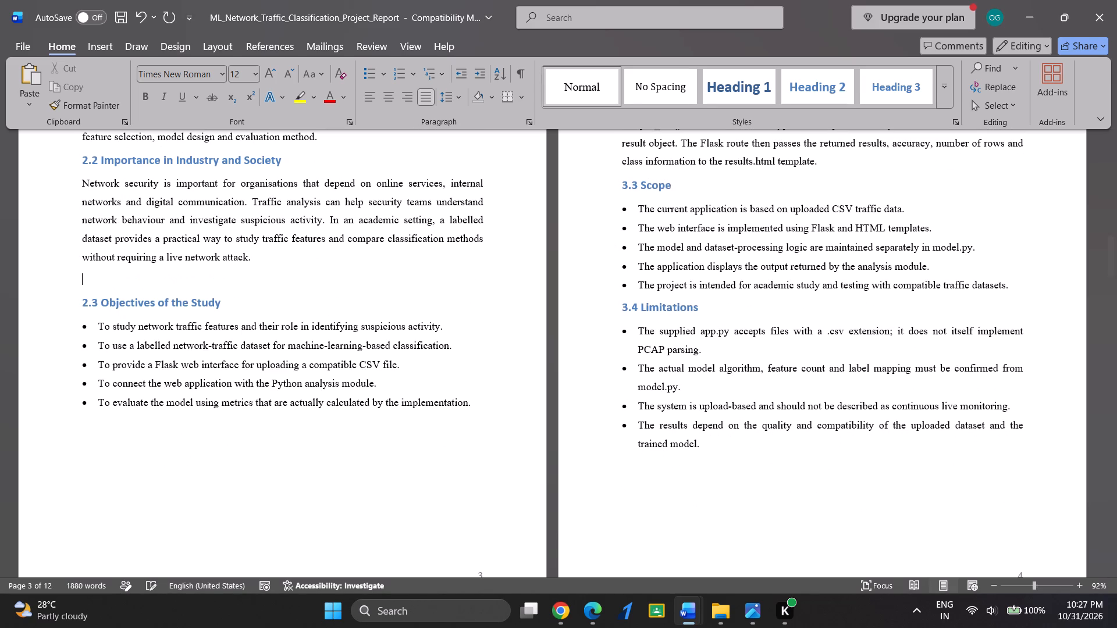
scroll(289, 263, up, 2)
click(349, 290)
key(Return)
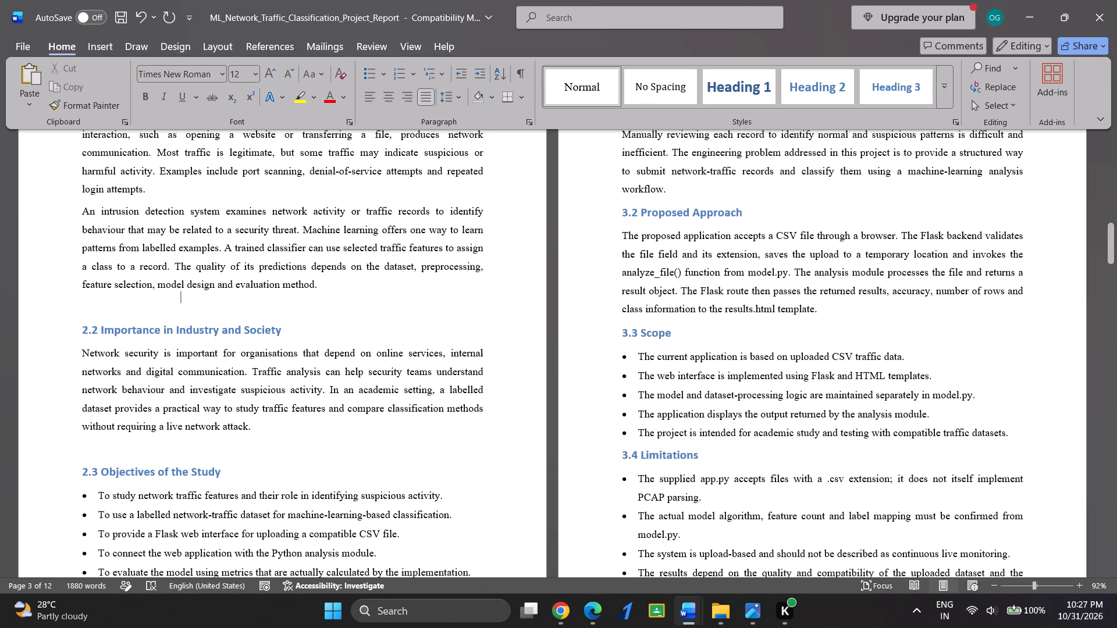
Insert blank lines above the headings 3.2 Proposed Approach and 3.3 Scope, and add a line break at the 3.4 Limitations heading.
scroll(351, 294, up, 2)
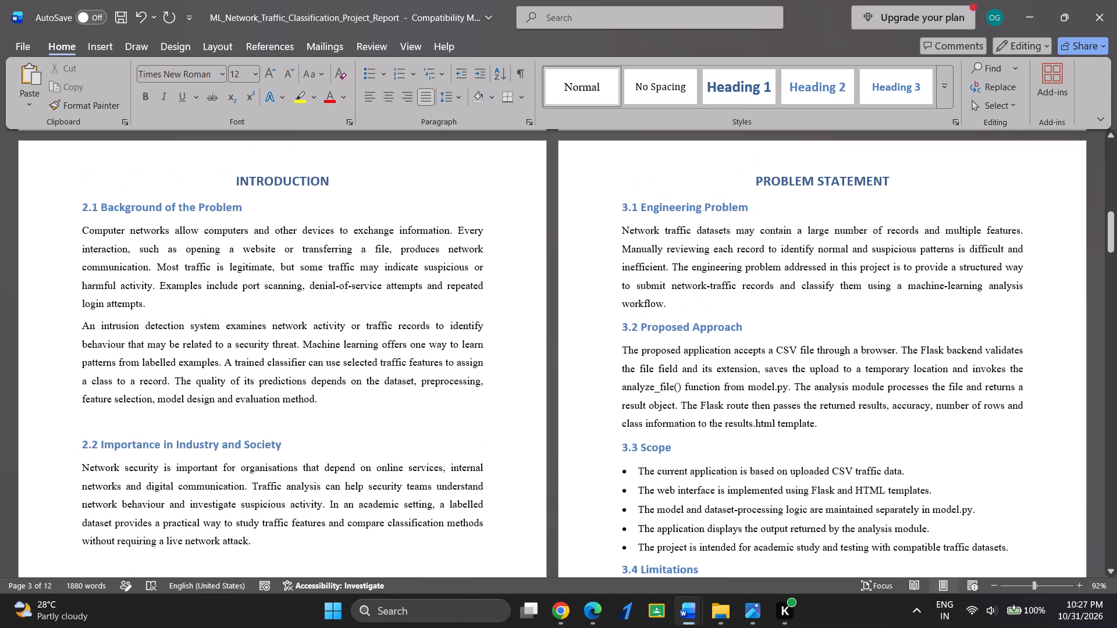
click(736, 305)
key(Return)
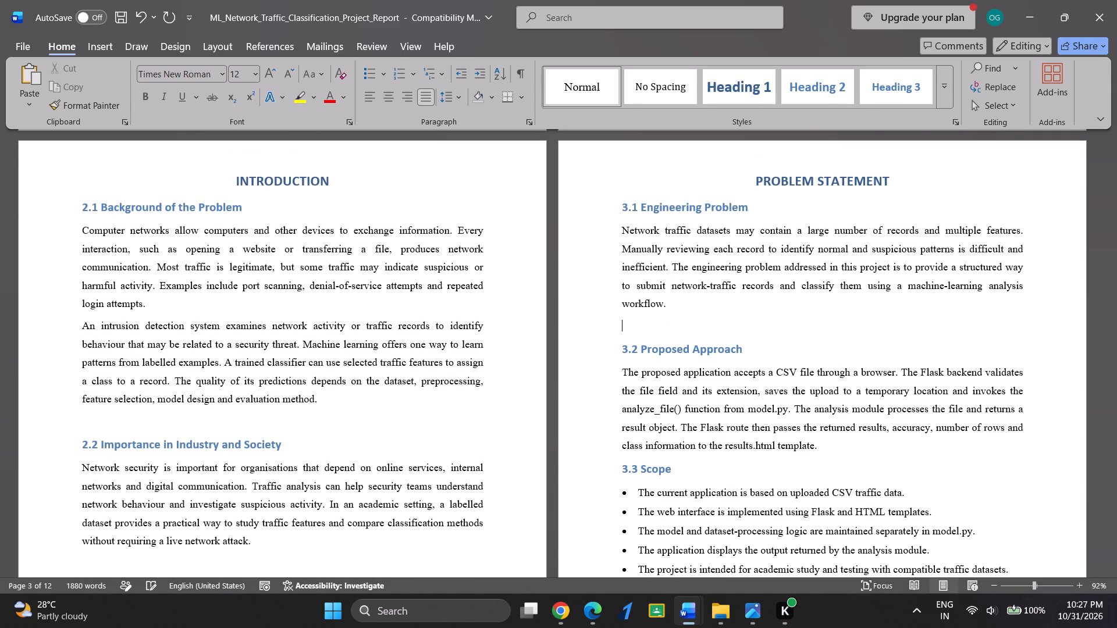
click(823, 456)
key(Return)
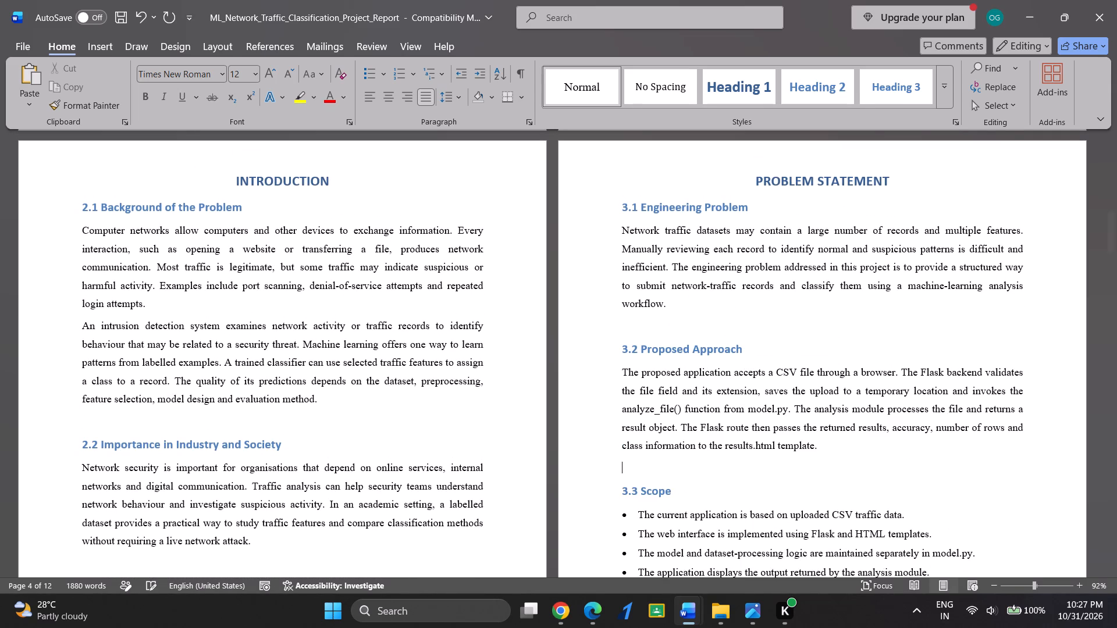
scroll(828, 458, down, 2)
click(722, 422)
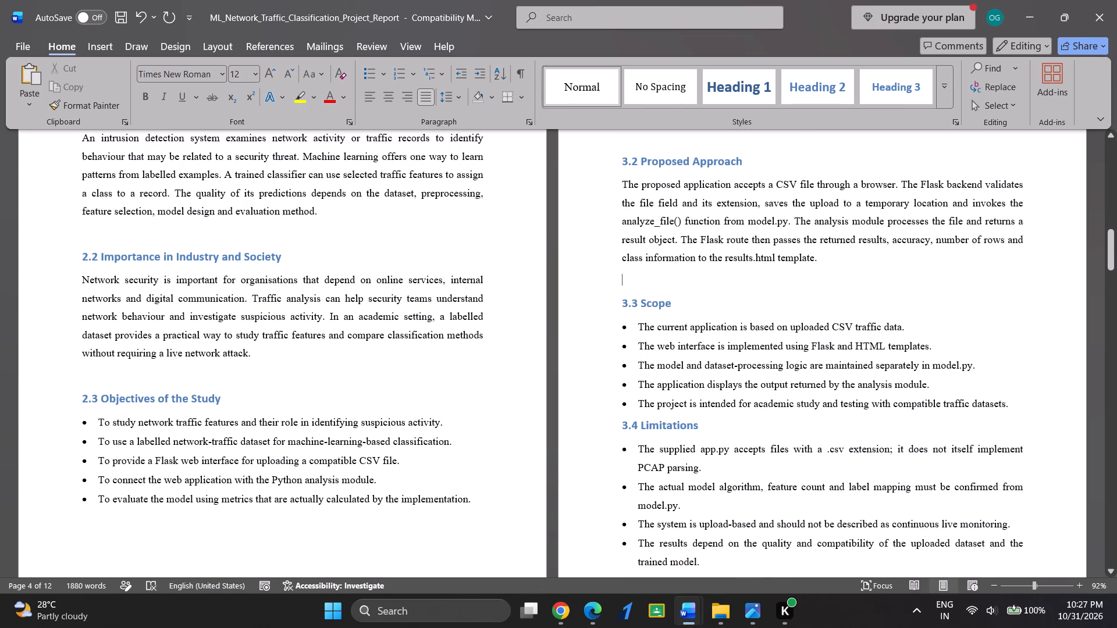
key(Return)
Save the report.
scroll(722, 422, down, 3)
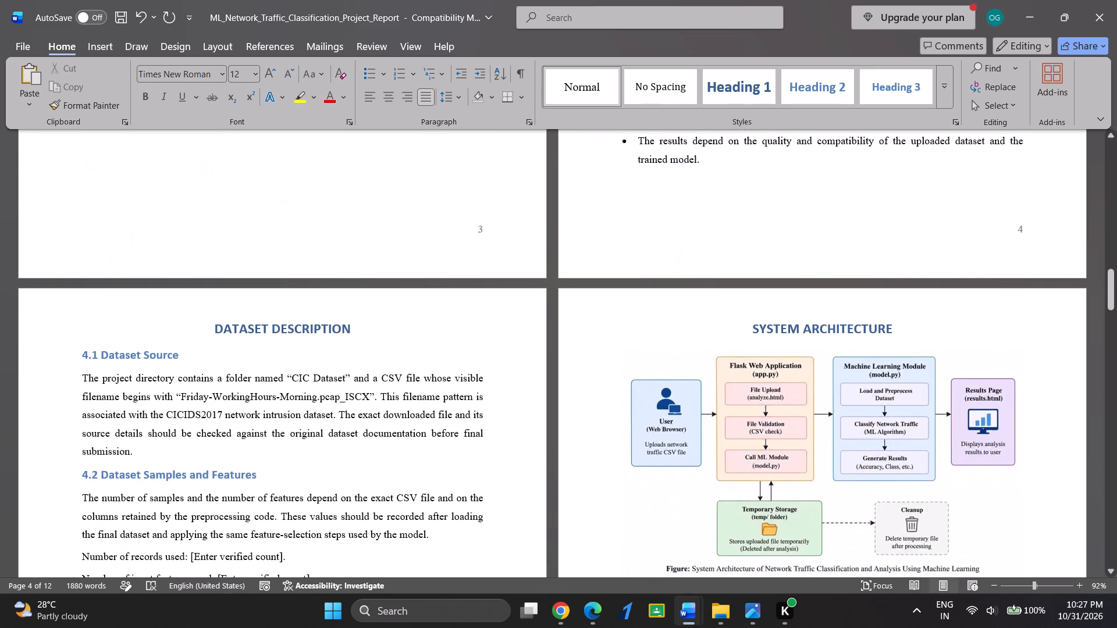
scroll(722, 422, down, 3)
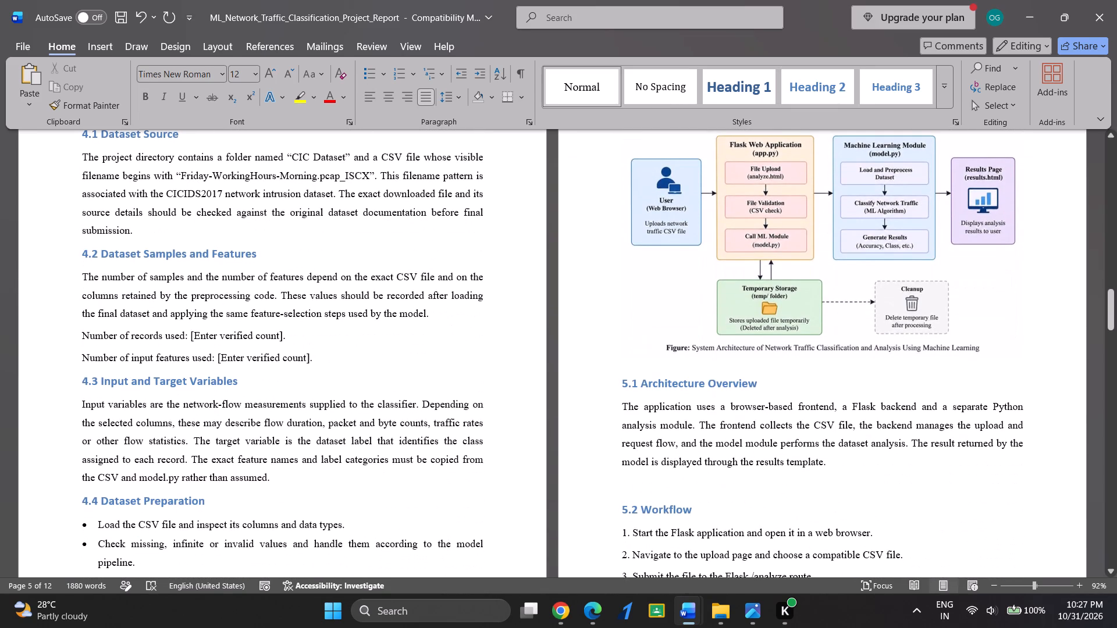
key(ctrl+s)
Examine the layout and subsection spacing of the Dataset Description and System Architecture pages, including the architecture figure and heading 5.1.
scroll(739, 419, up, 1)
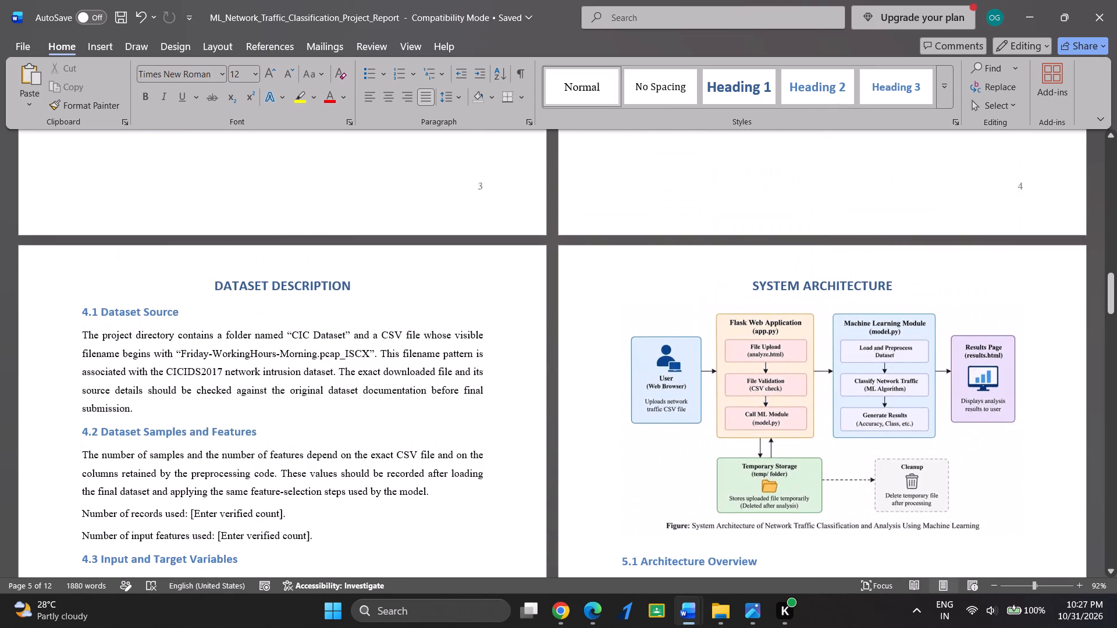
scroll(804, 437, down, 2)
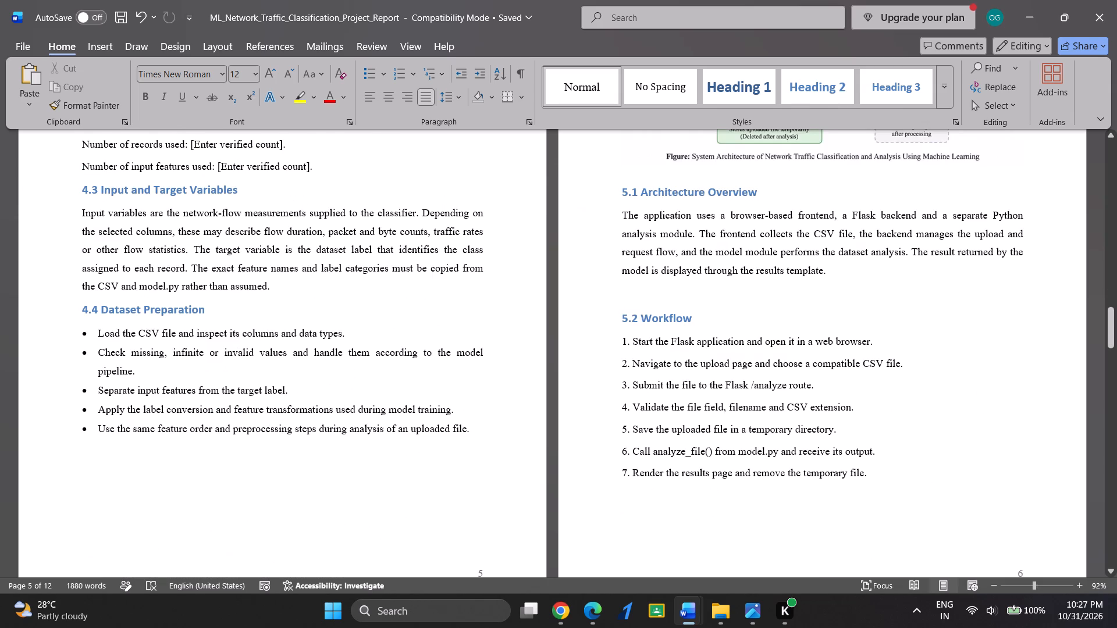
scroll(807, 445, up, 3)
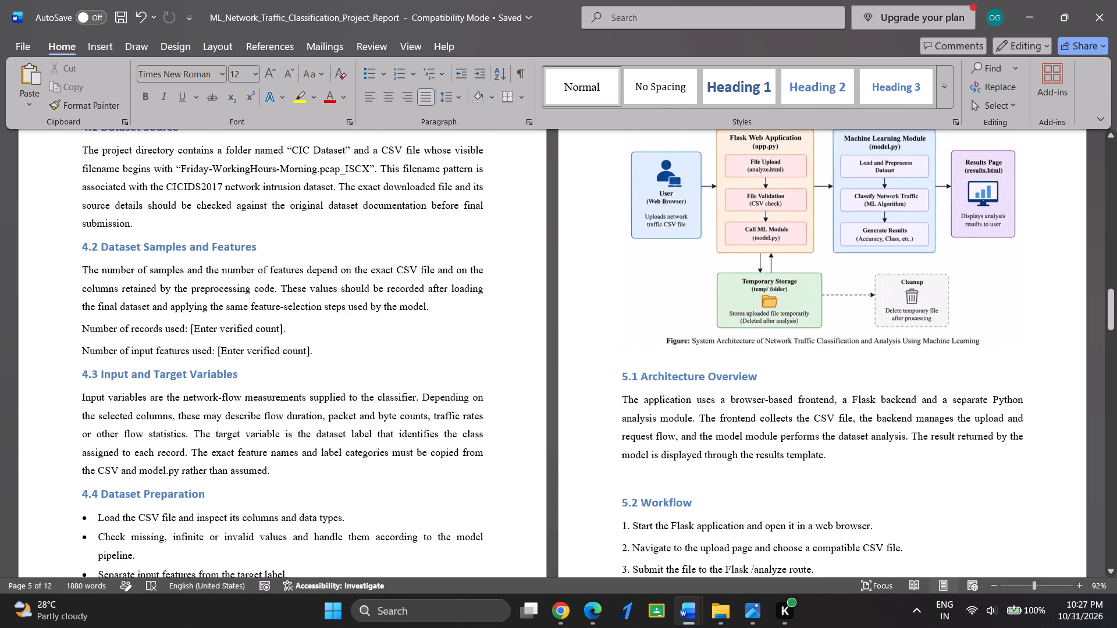
scroll(807, 445, up, 2)
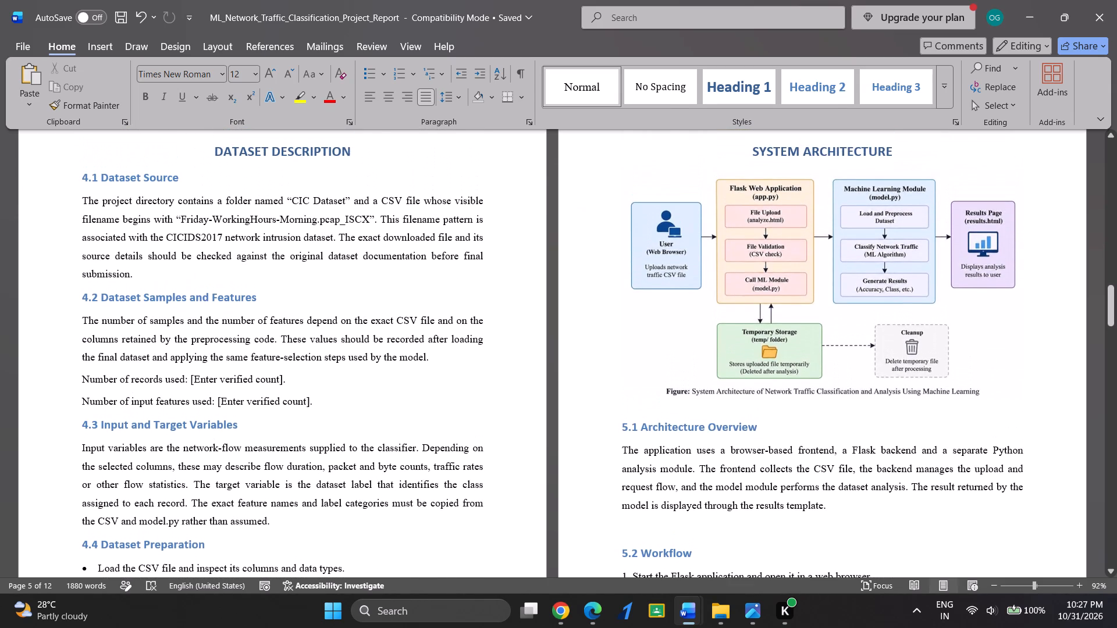
scroll(807, 445, up, 2)
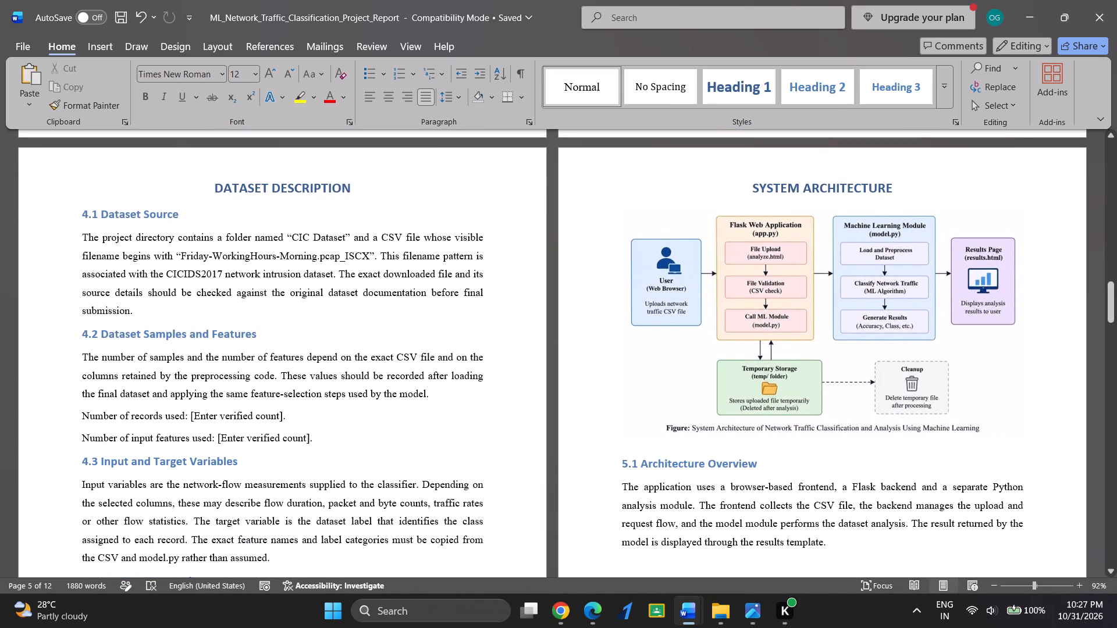
scroll(807, 445, up, 1)
click(788, 429)
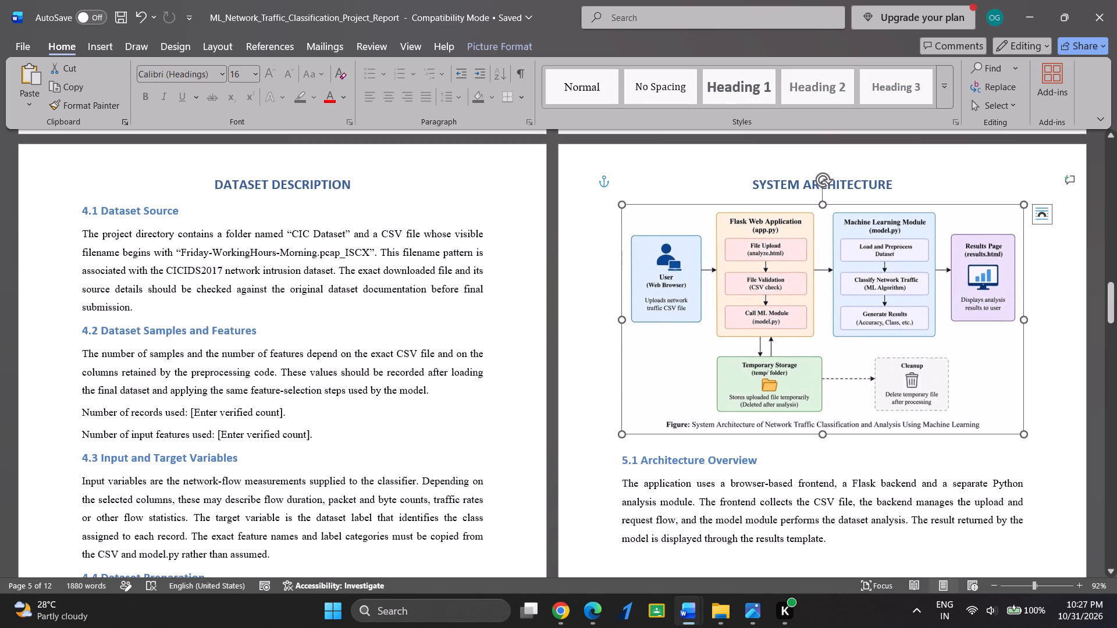
click(818, 470)
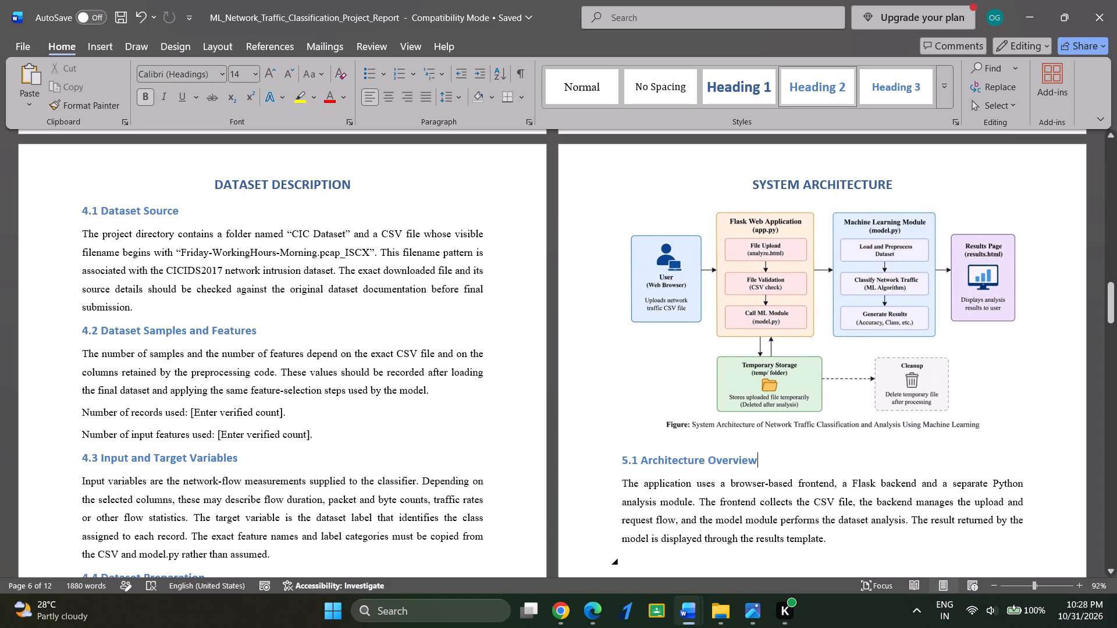
Switch to Photos to view the System Architecture [ML].png diagram.
click(746, 601)
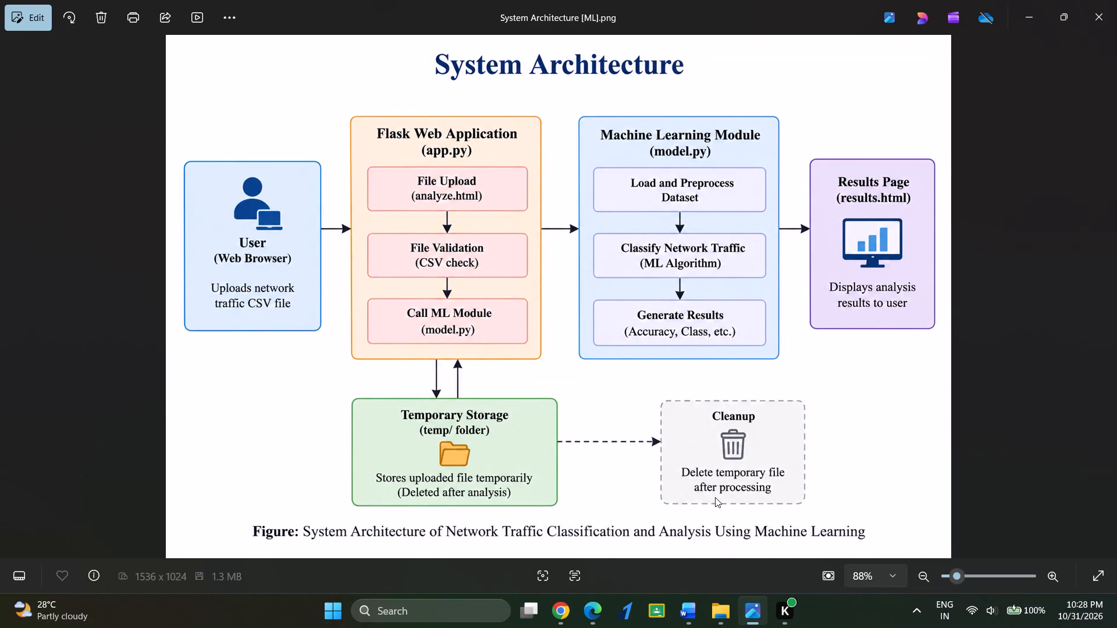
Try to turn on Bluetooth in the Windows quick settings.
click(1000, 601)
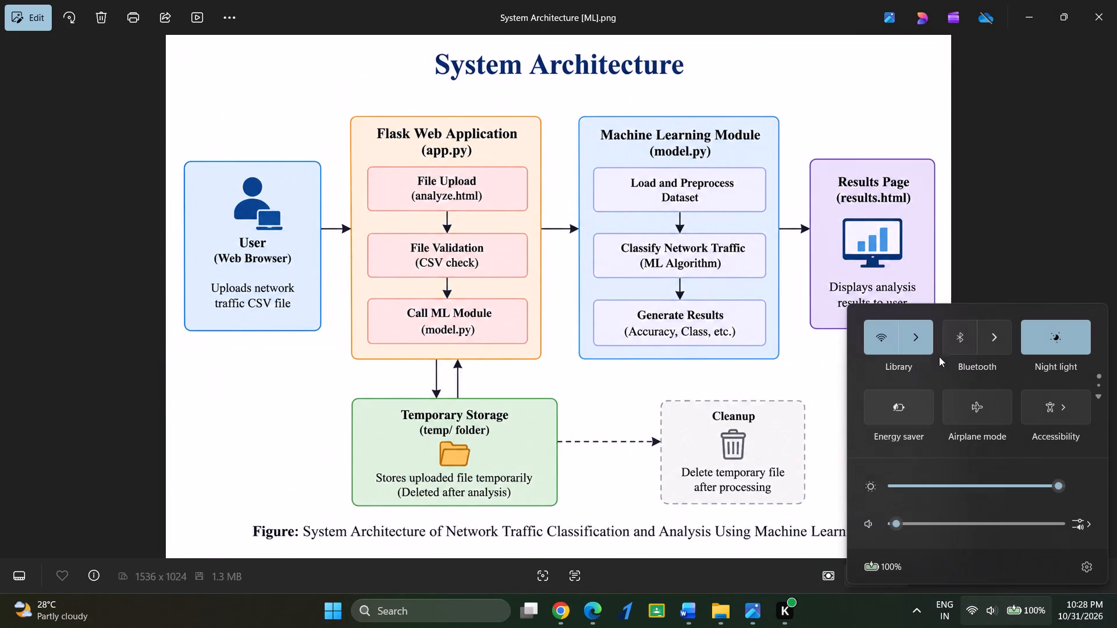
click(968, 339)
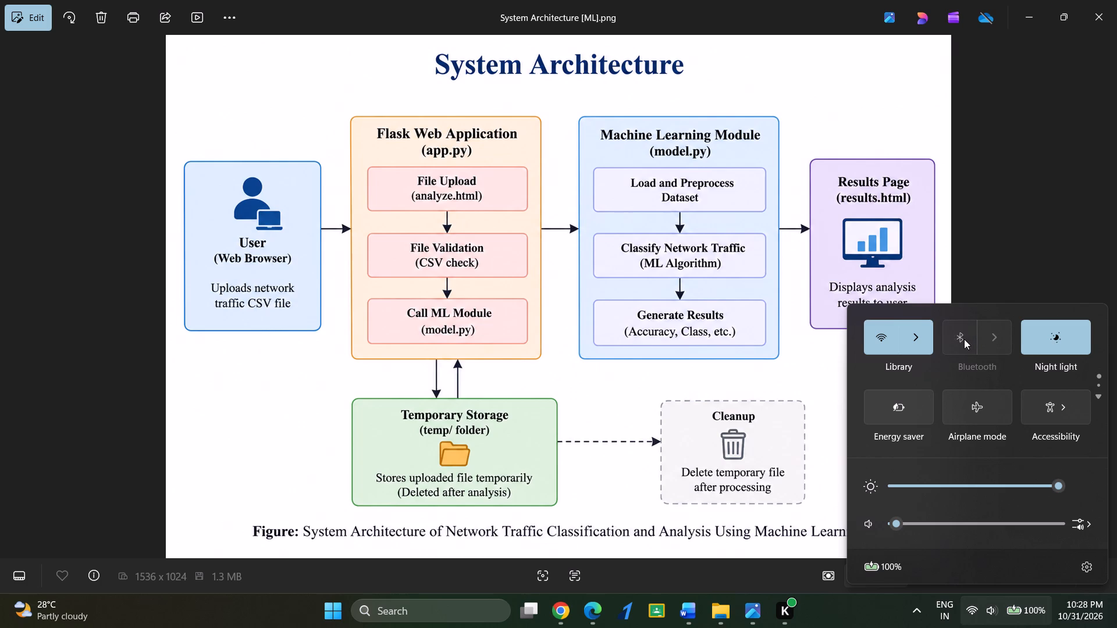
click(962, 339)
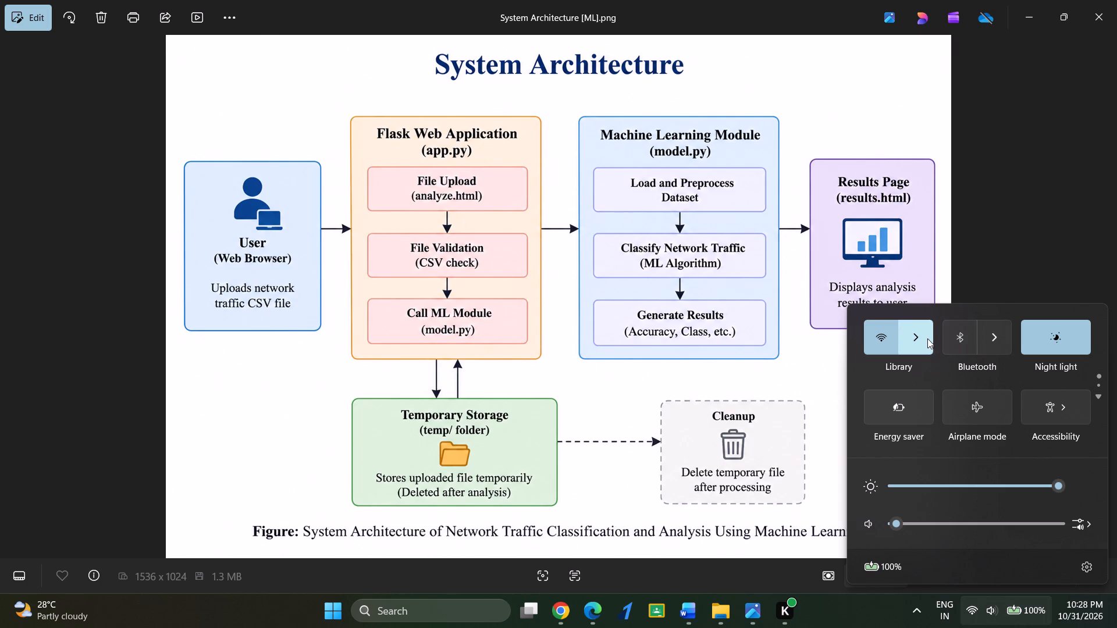
Show the available Wi-Fi networks.
click(925, 338)
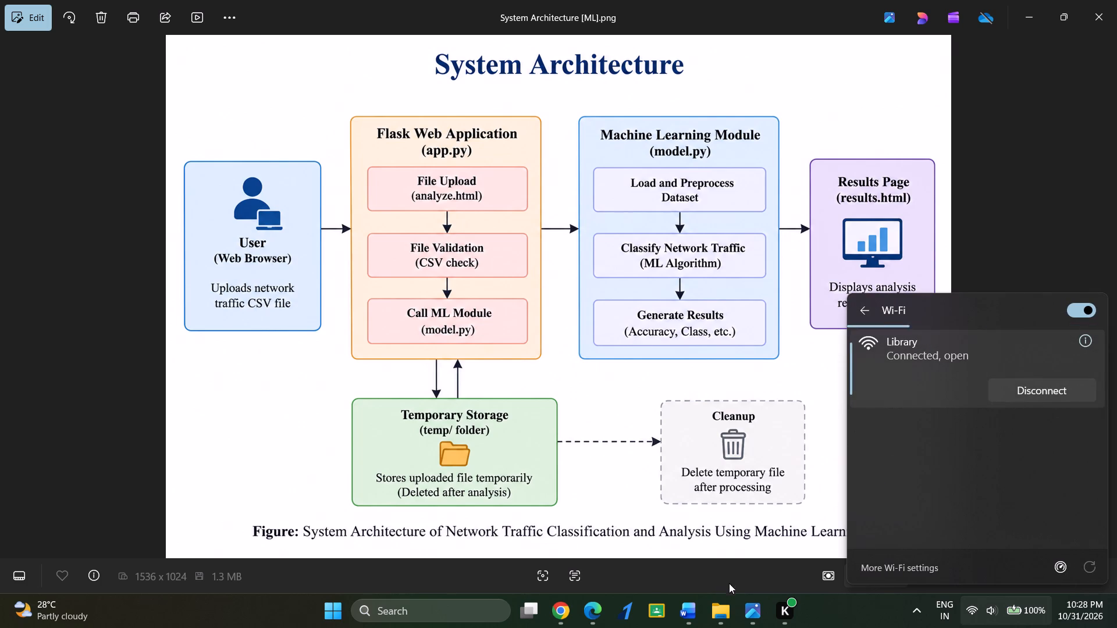
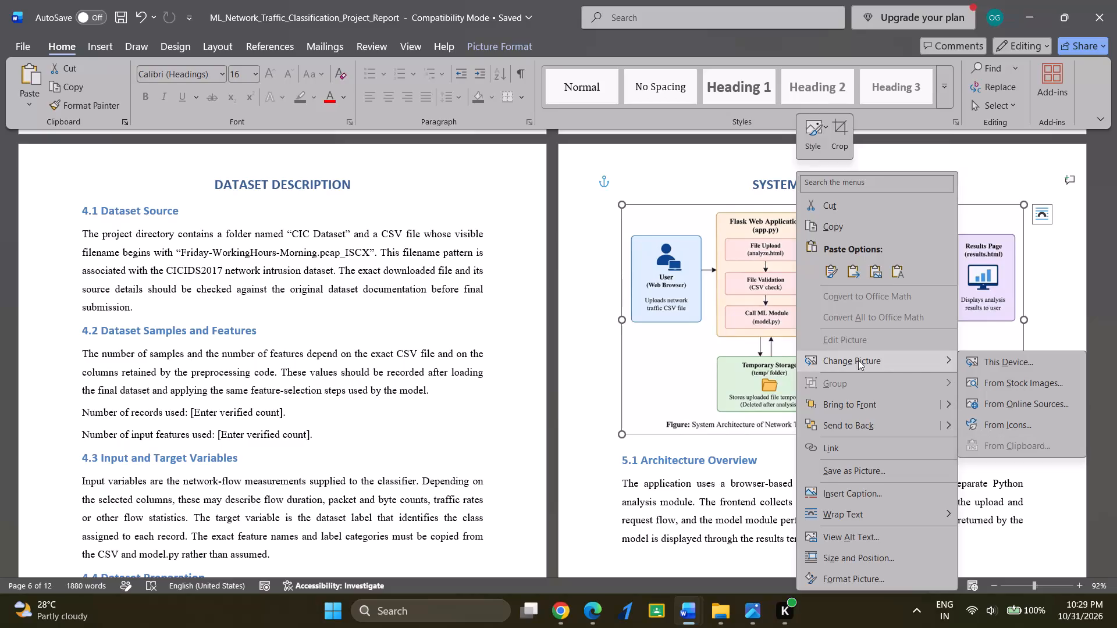
Choose "WhatsApp Image 2026-10-31 at 10.28.33 PM" from the Downloads folder as the replacement picture for the system architecture figure.
click(972, 365)
click(289, 133)
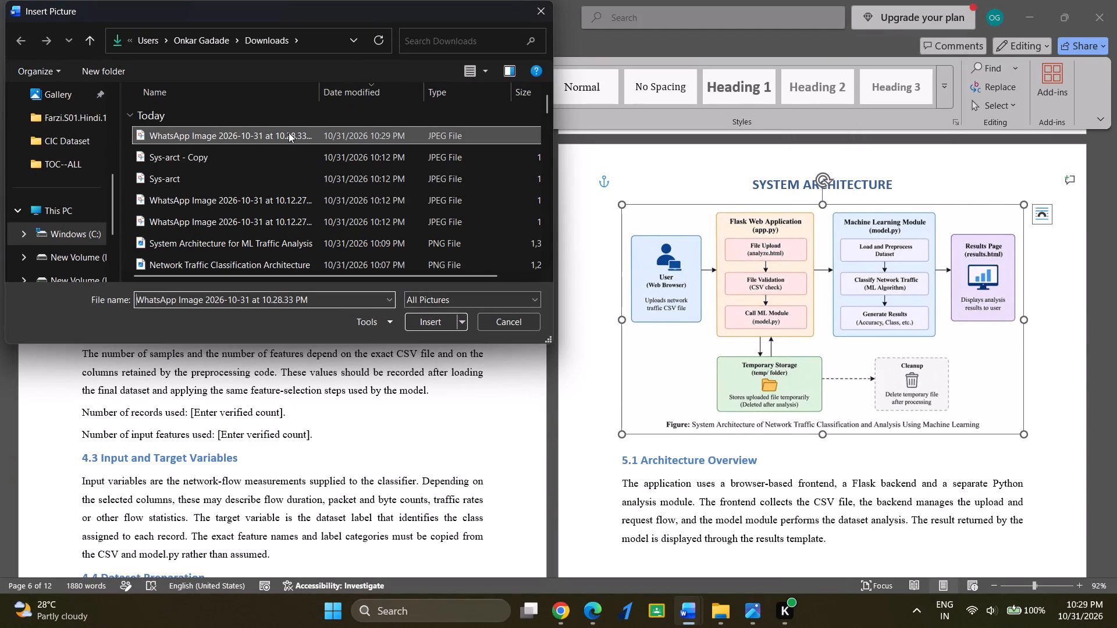
Switch to the Downloads folder in File Explorer to look over the architecture image files.
click(716, 618)
click(686, 558)
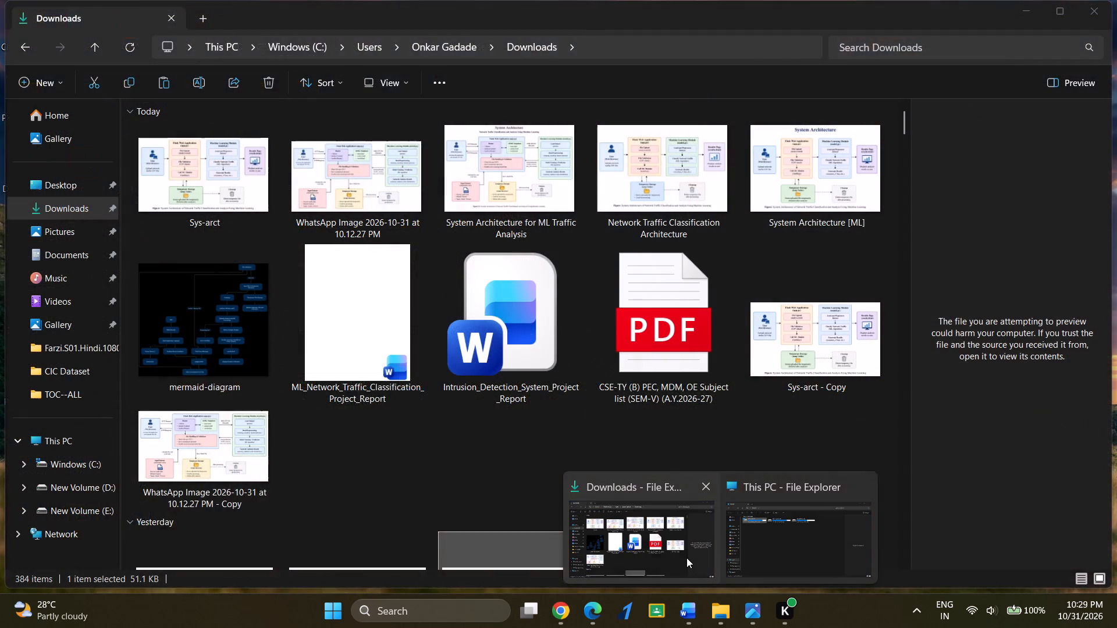
Rename the newest WhatsApp architecture image in the Downloads folder as Sys-arc.
click(95, 206)
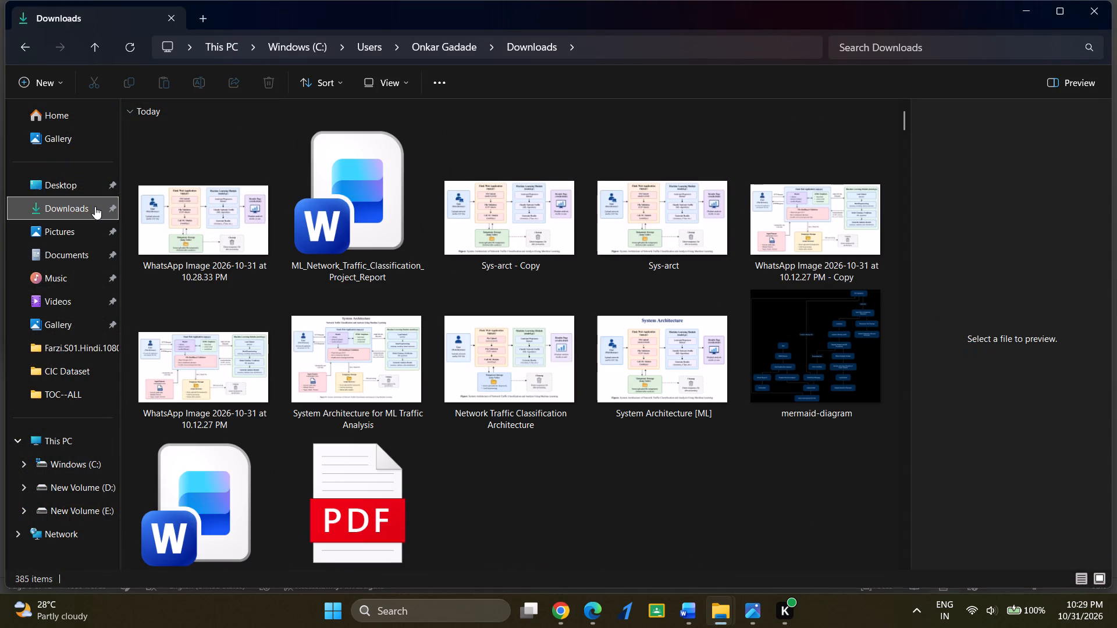
click(165, 226)
click(198, 88)
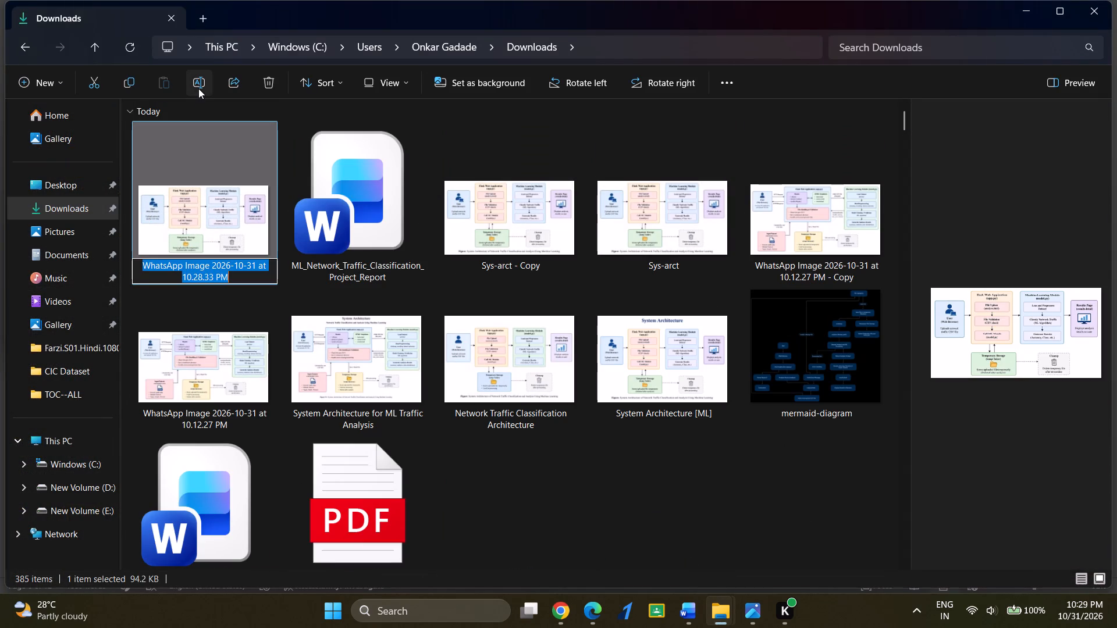
key(BackSpace)
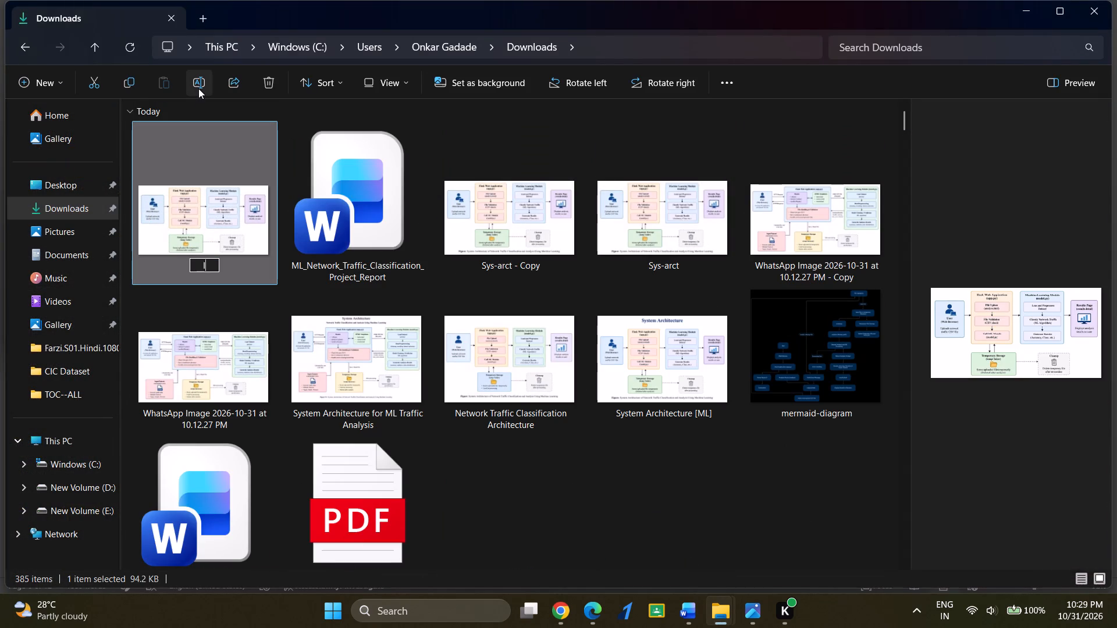
key(BackSpace)
key(BackSpace)
key(BackSpace)
key(BackSpace)
key(BackSpace)
key(BackSpace)
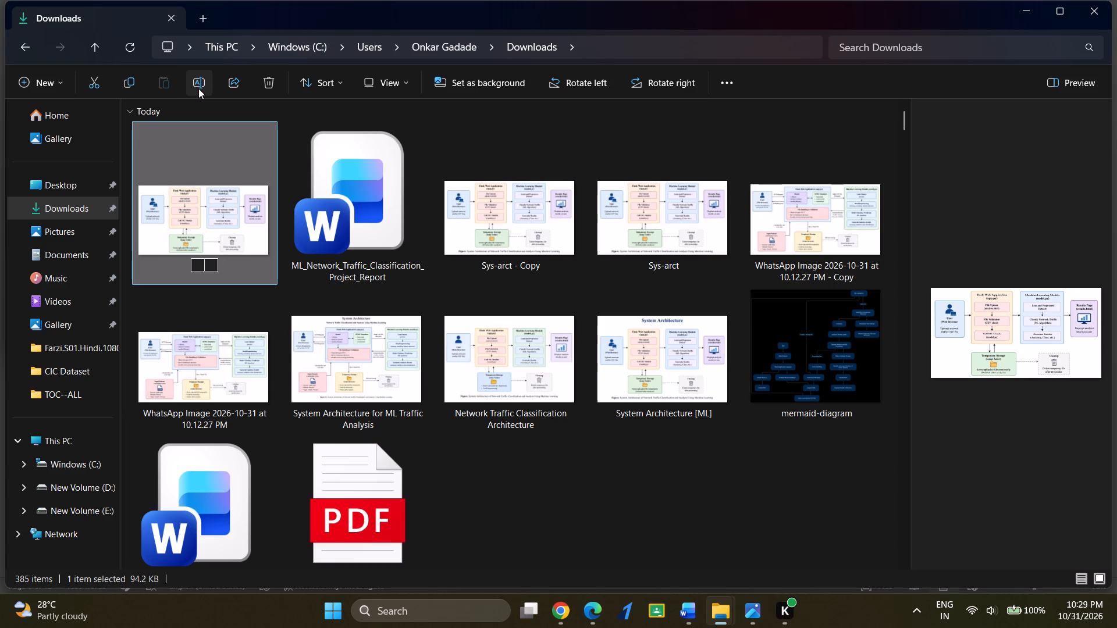
Rename the newest WhatsApp architecture image in the Downloads folder as Sys-arc.
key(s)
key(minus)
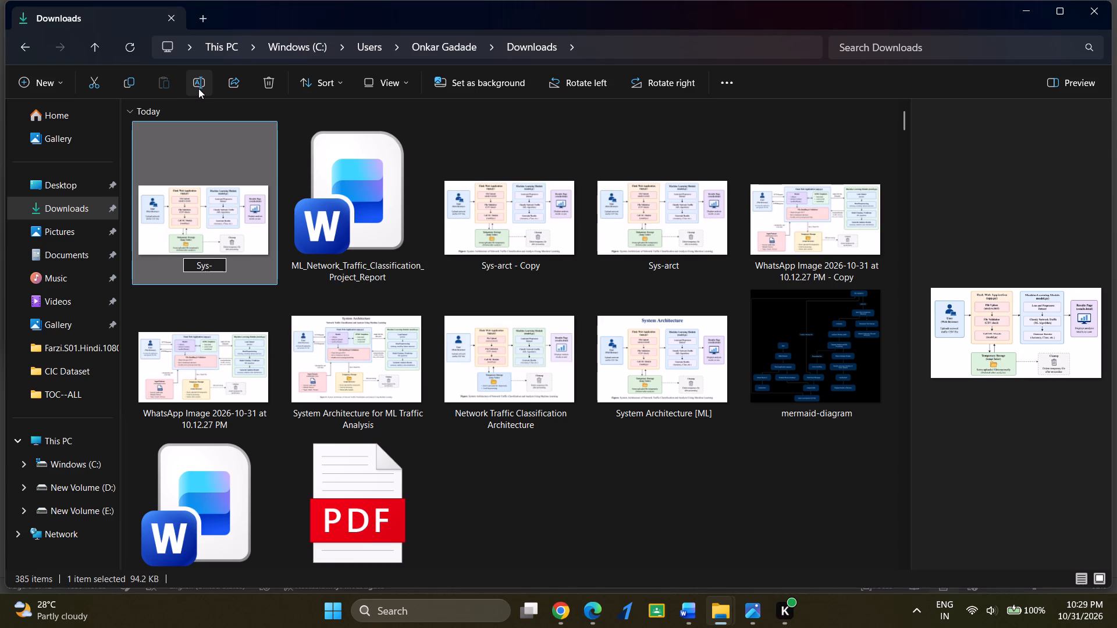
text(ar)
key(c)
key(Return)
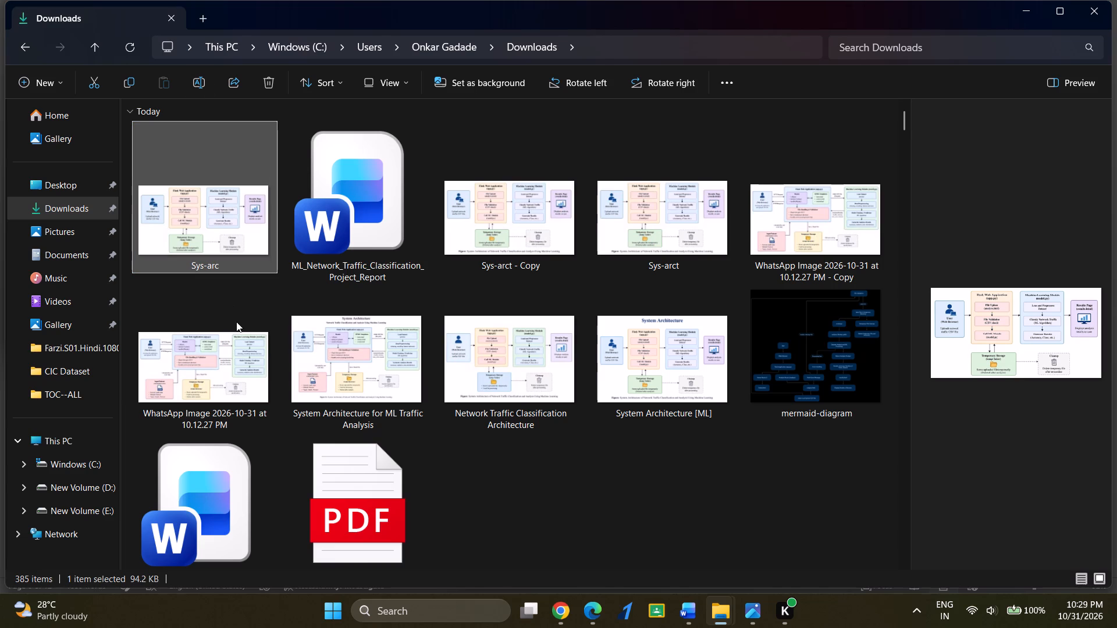
Switch to the Word report and replace the figure under the System Architecture heading with the Sys-arc picture from the Downloads folder.
drag(540, 613, 556, 623)
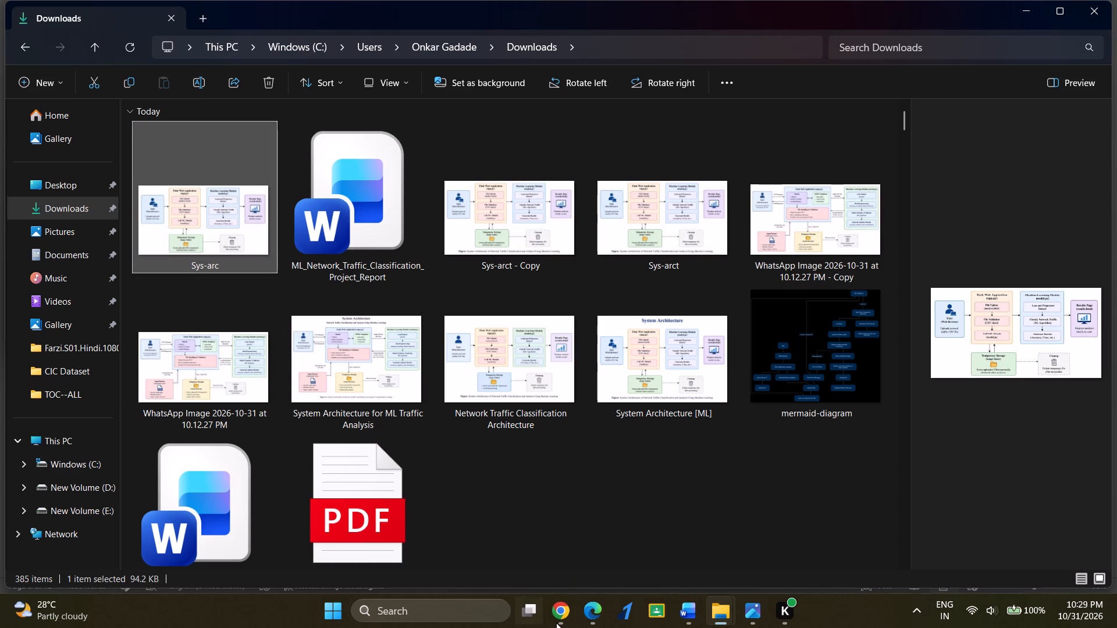
click(556, 623)
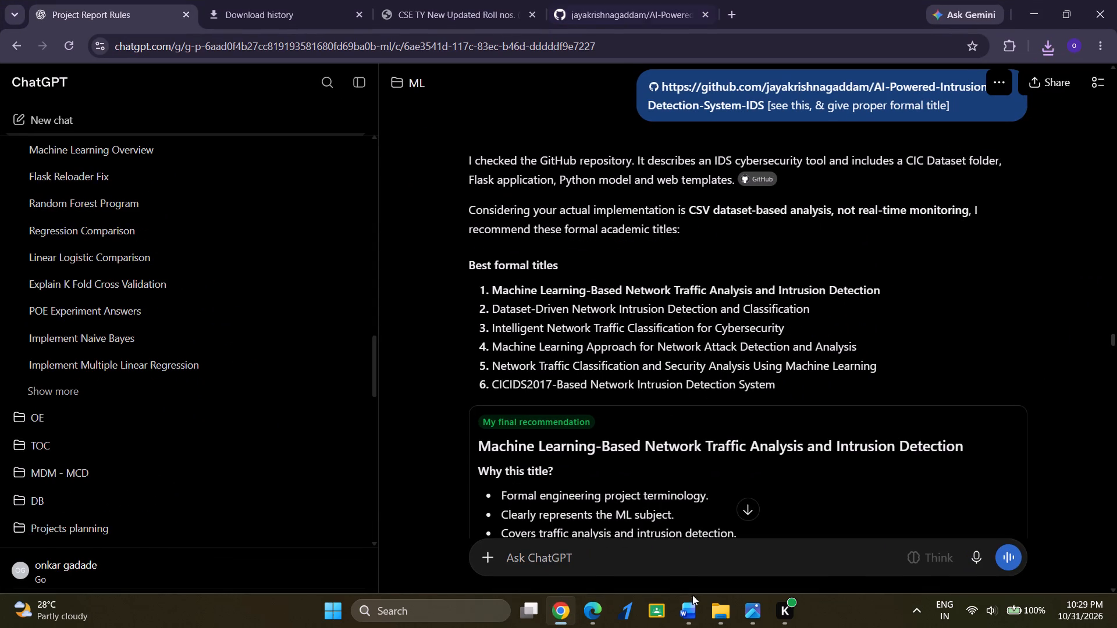
click(881, 514)
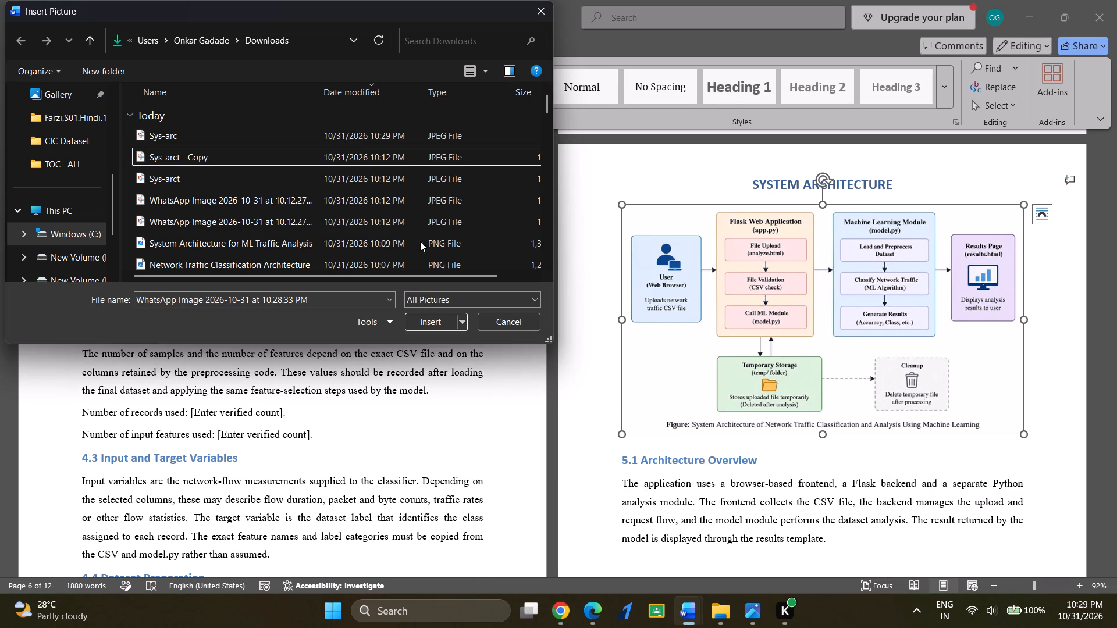
click(216, 140)
click(433, 323)
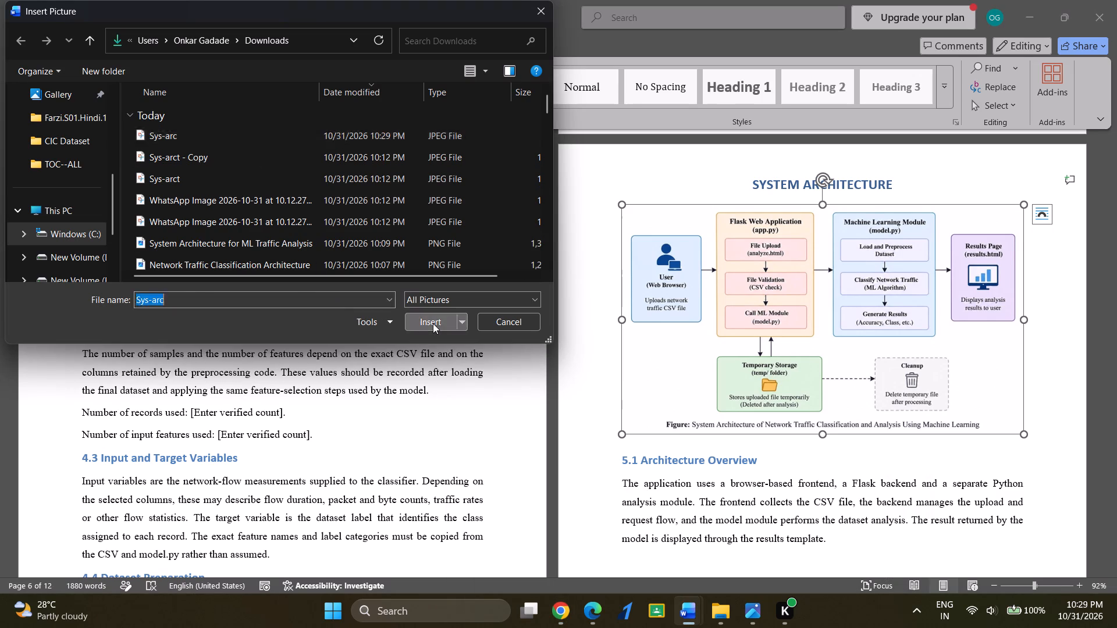
click(690, 444)
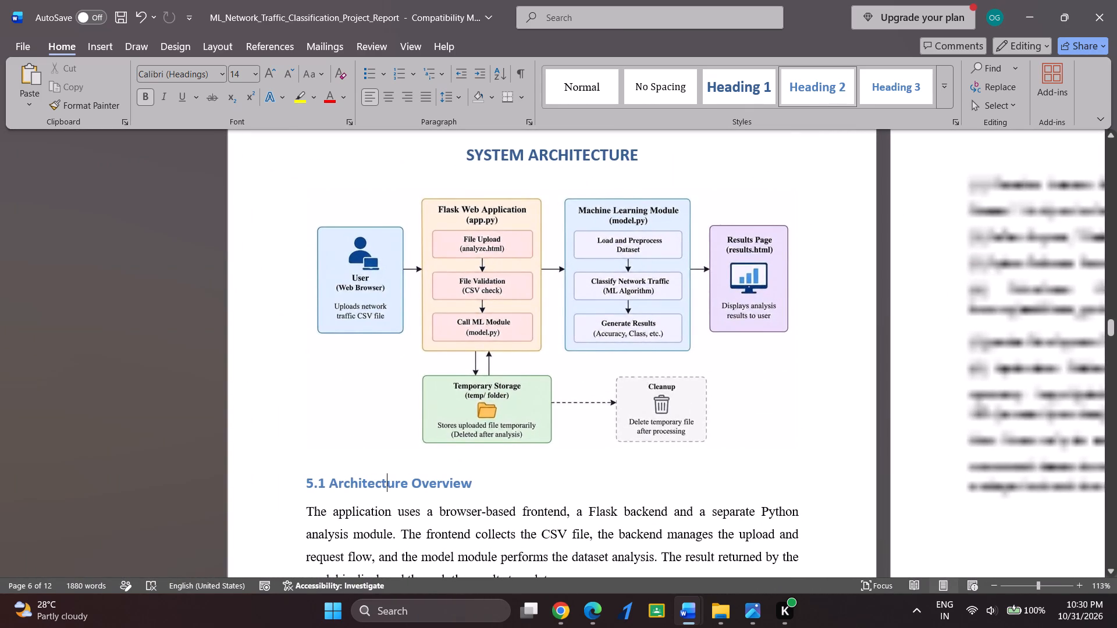
In the Word report, examine the layout and spacing of sections 5.1 Architecture Overview and 5.2 Workflow.
scroll(789, 344, down, 1)
scroll(789, 344, up, 1)
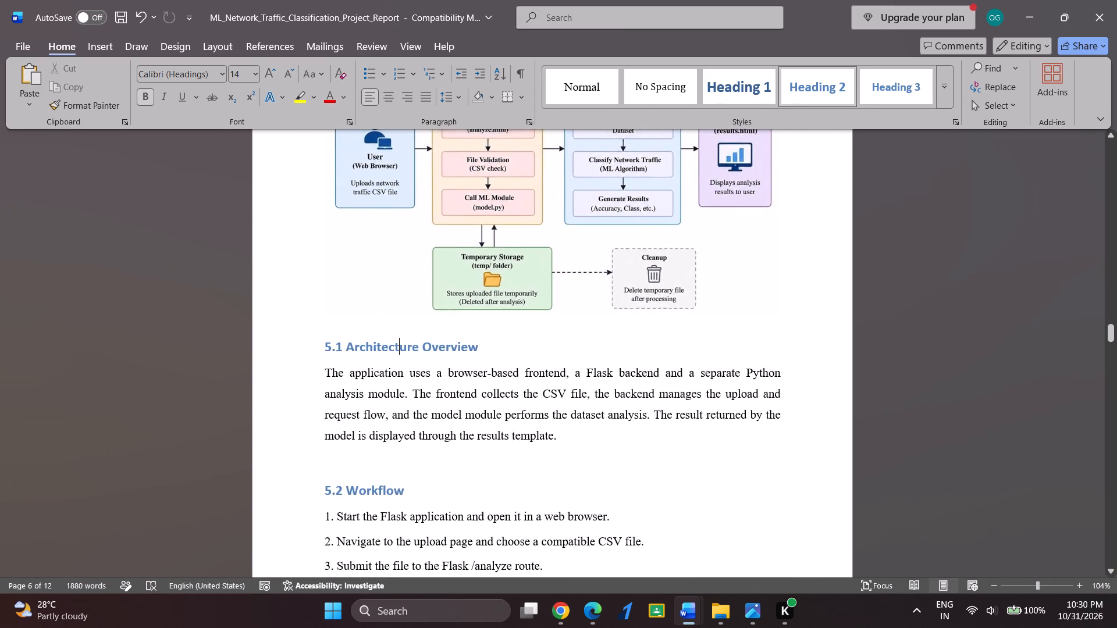
scroll(789, 344, down, 1)
click(784, 359)
scroll(784, 359, down, 1)
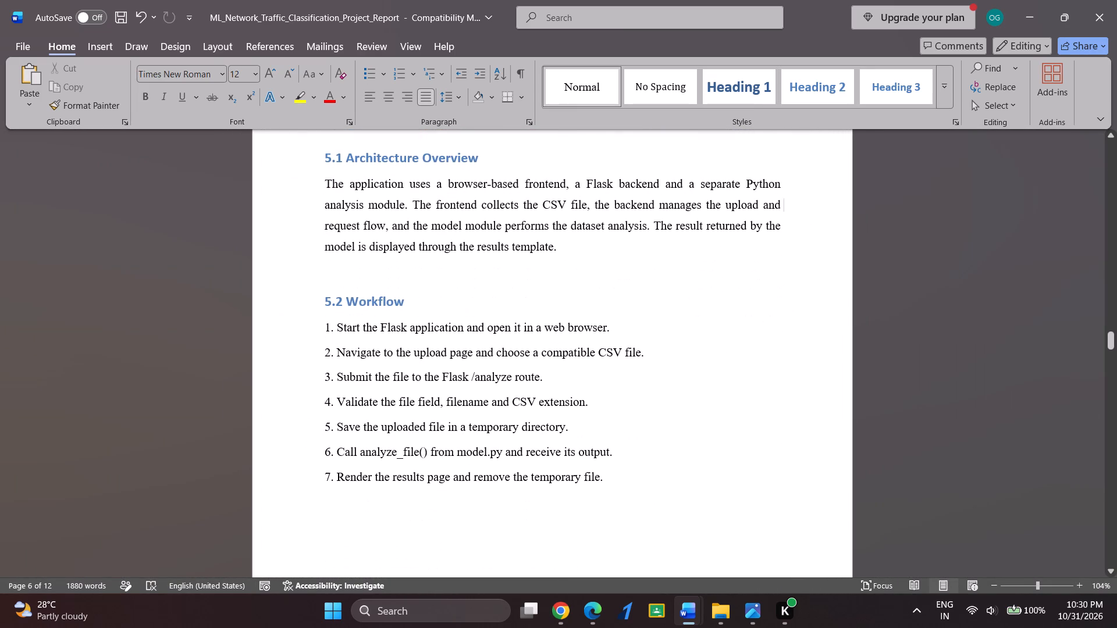
click(709, 355)
click(613, 361)
scroll(613, 361, down, 1)
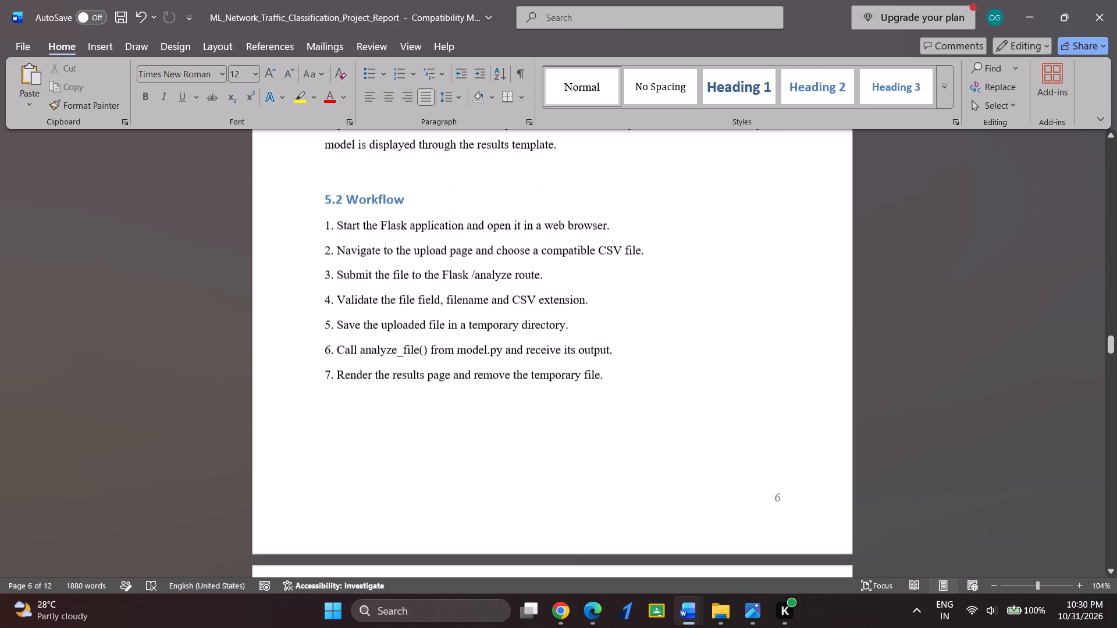
scroll(613, 361, down, 2)
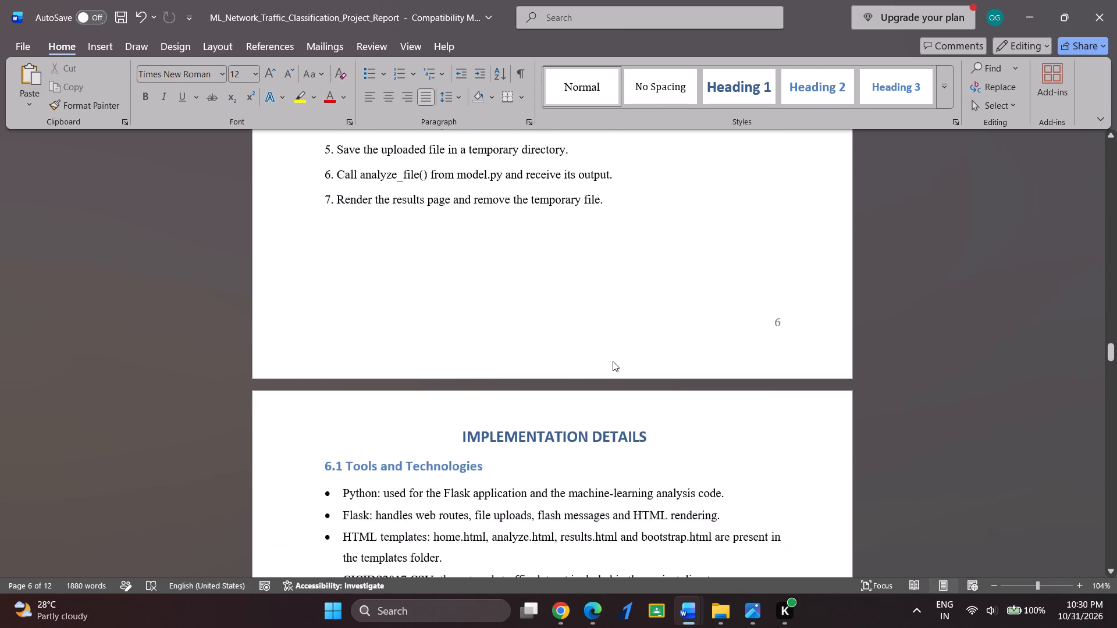
Examine the subsection spacing in the Implementation Details chapter, from 6.1 Tools and Technologies to 6.5 Hardware and Software Requirements.
scroll(613, 361, down, 2)
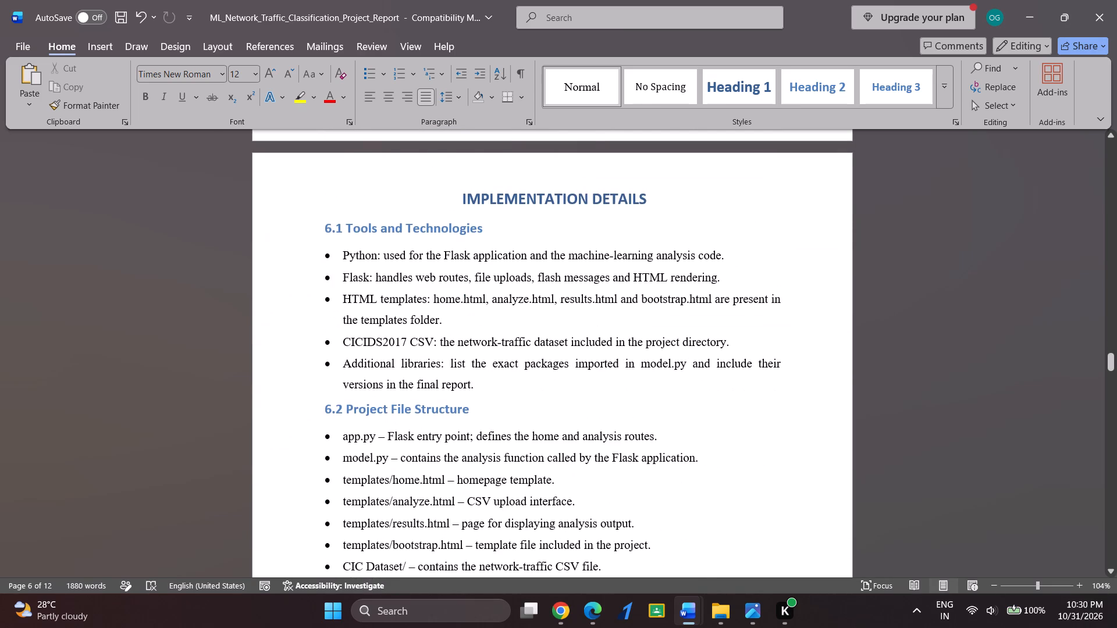
scroll(613, 361, down, 1)
scroll(613, 361, up, 1)
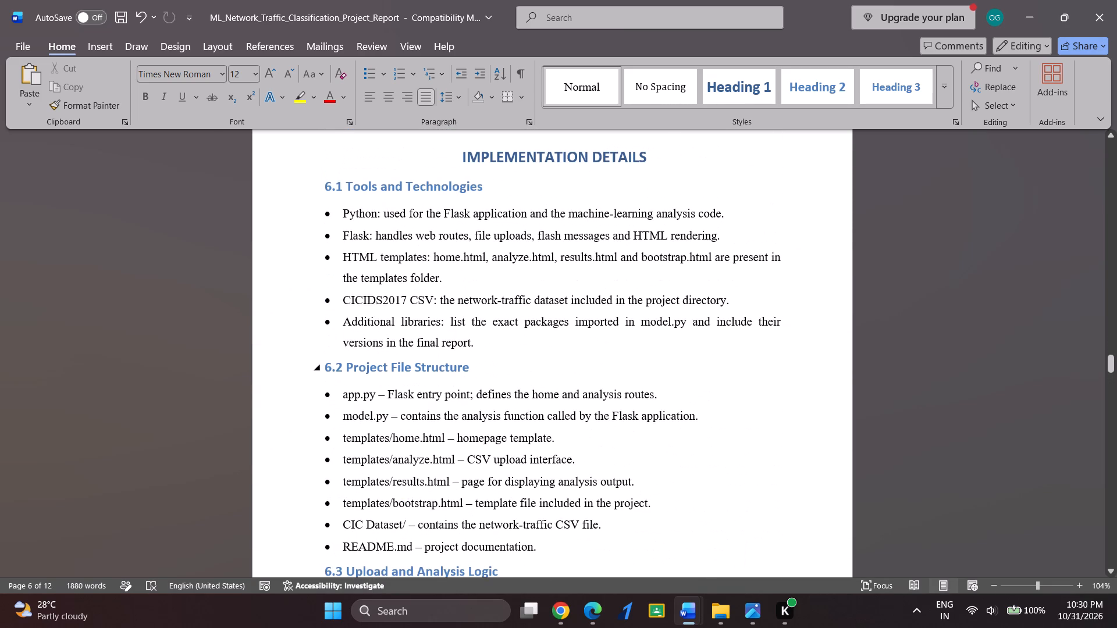
click(556, 367)
scroll(551, 364, down, 2)
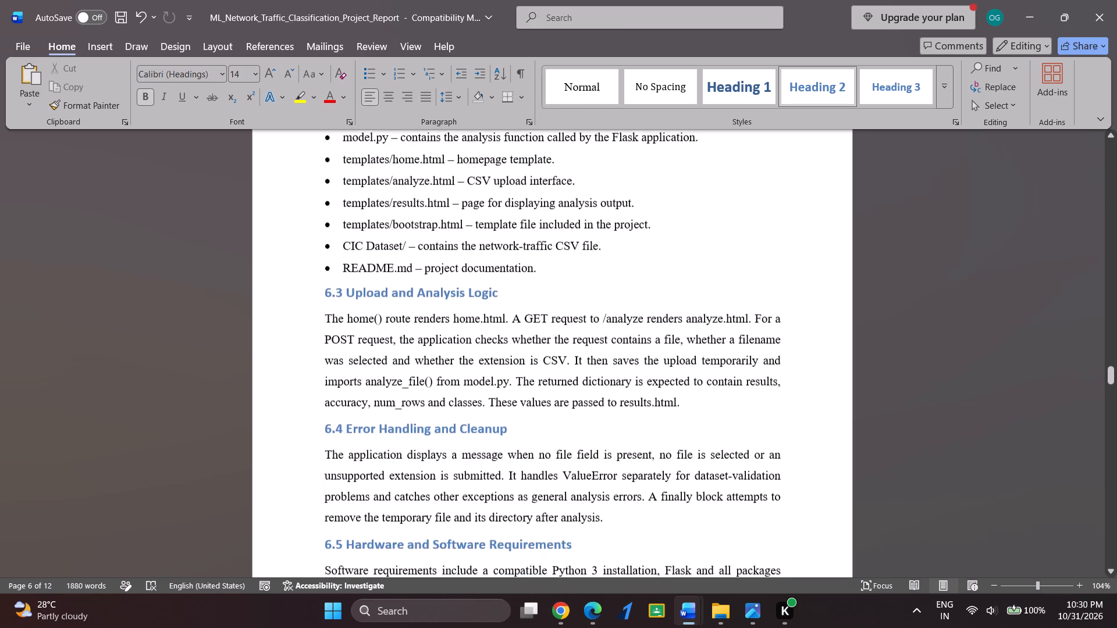
scroll(551, 364, up, 1)
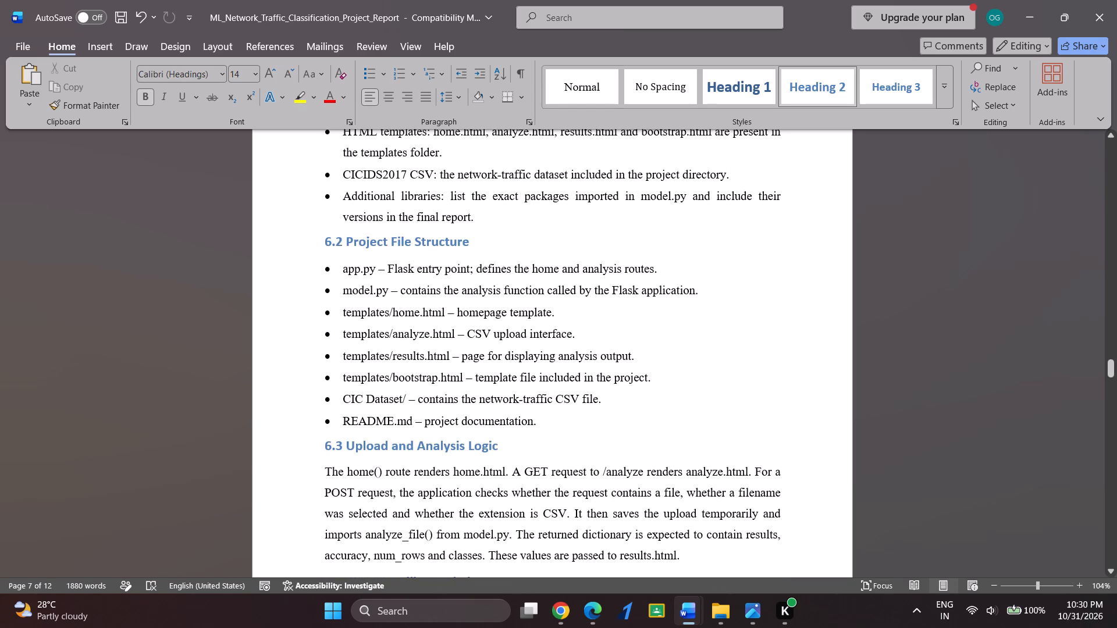
scroll(568, 374, down, 1)
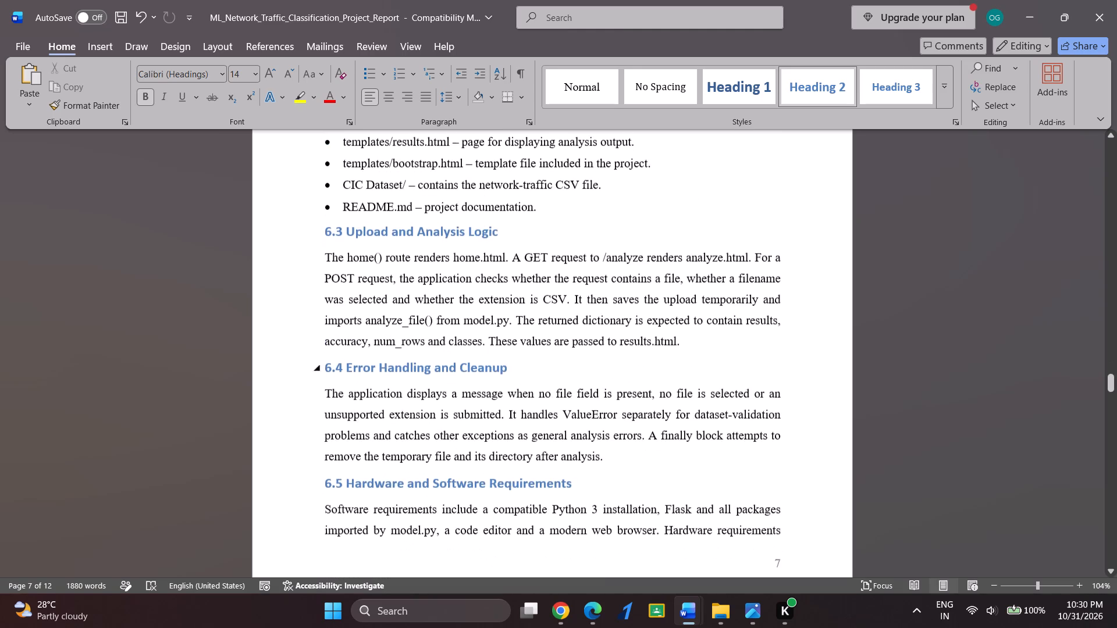
scroll(568, 374, down, 4)
scroll(568, 374, up, 5)
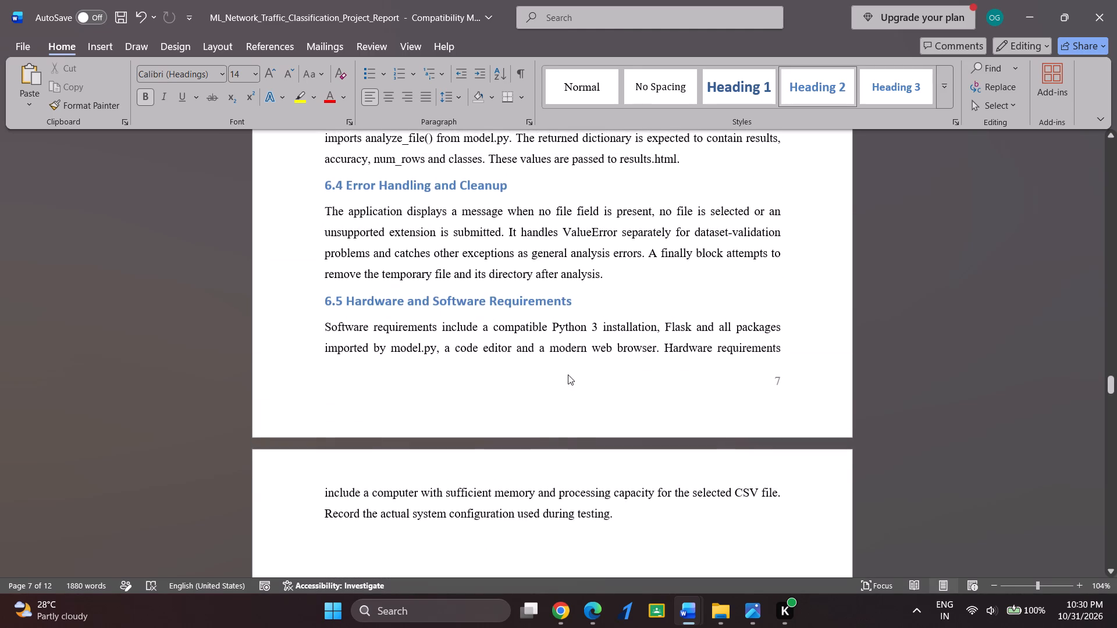
scroll(610, 379, down, 5)
scroll(610, 379, up, 2)
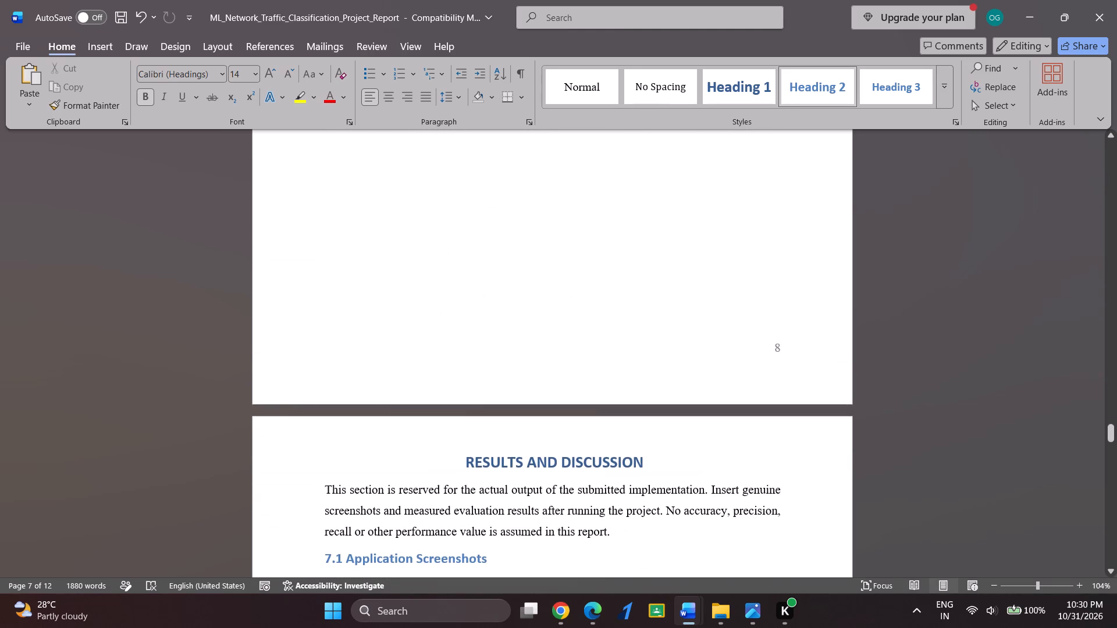
scroll(610, 379, up, 5)
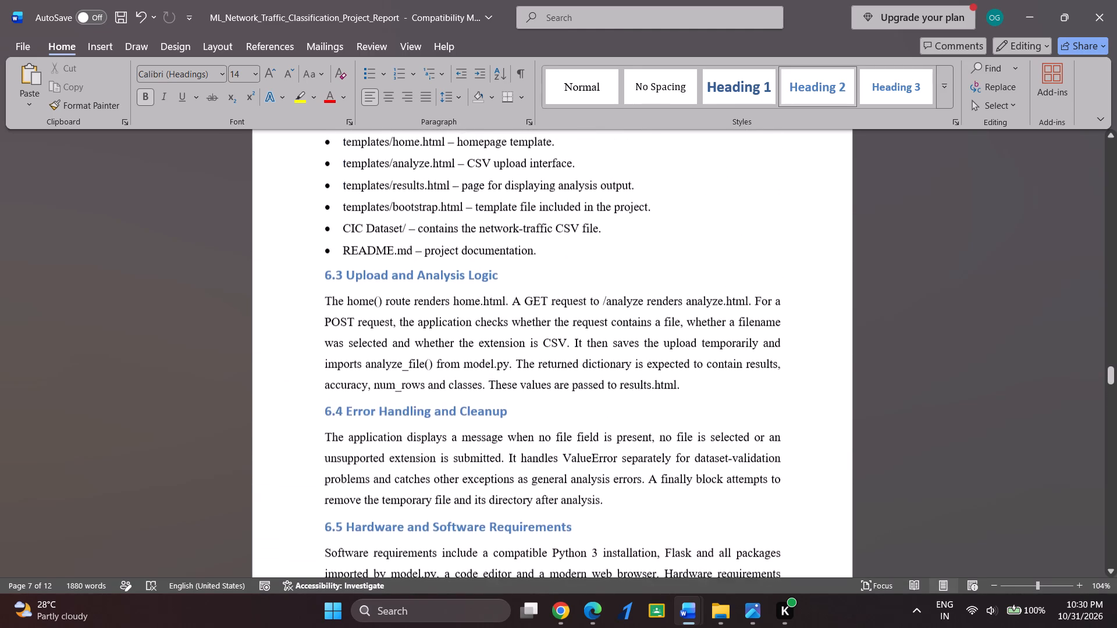
scroll(610, 379, up, 5)
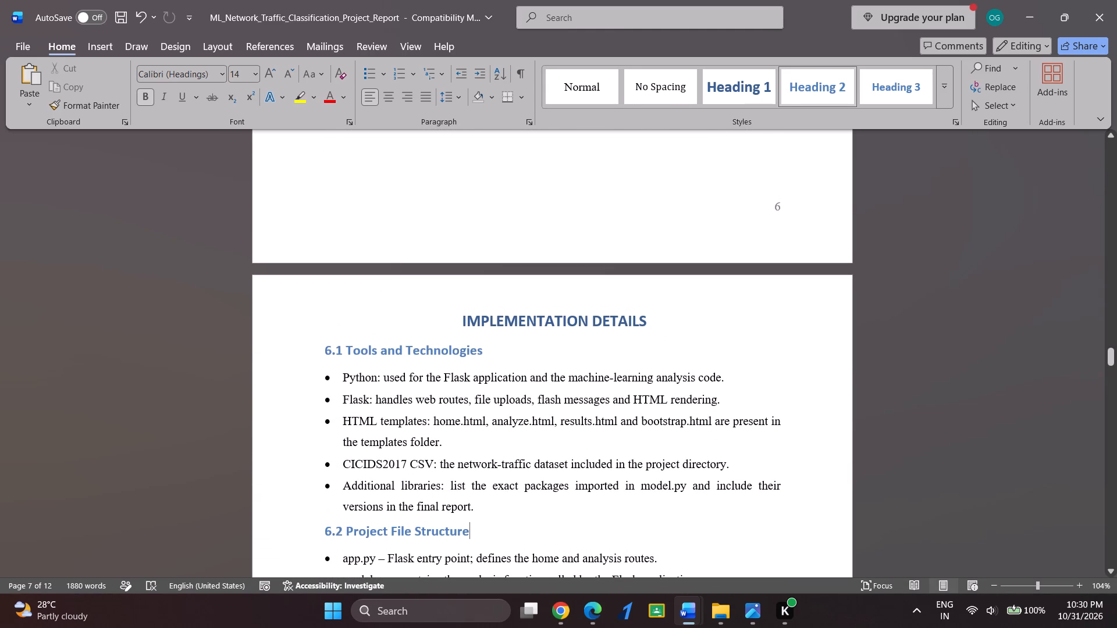
Insert an unbulleted blank line above each of the headings 6.2 Project File Structure and 6.3 Upload and Analysis Logic.
click(550, 351)
scroll(522, 506, down, 1)
click(487, 386)
key(Return)
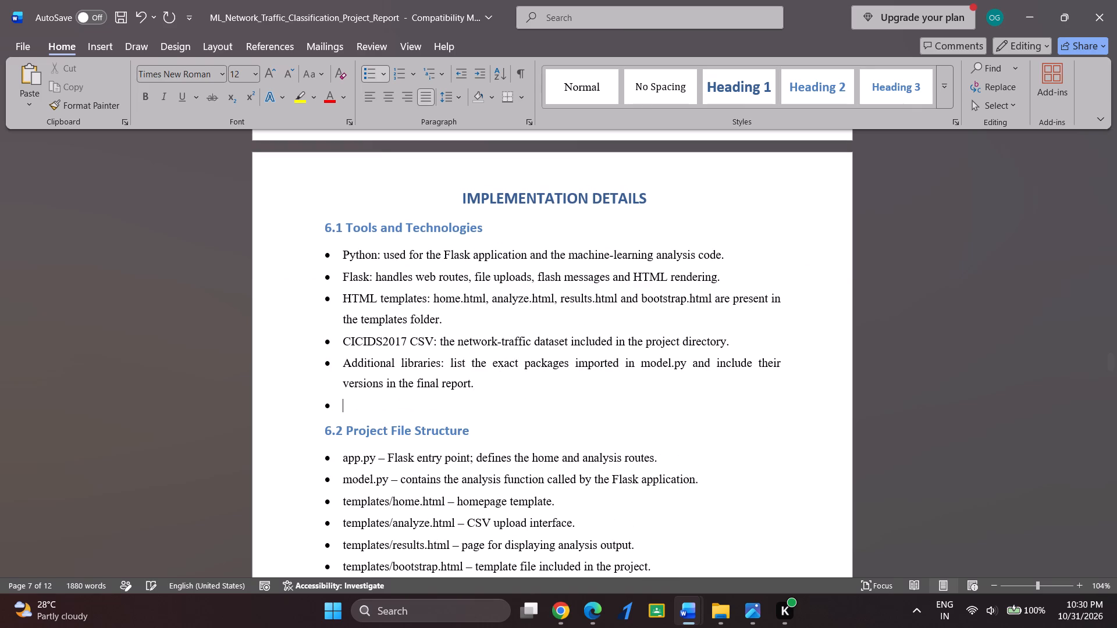
key(BackSpace)
scroll(497, 416, down, 2)
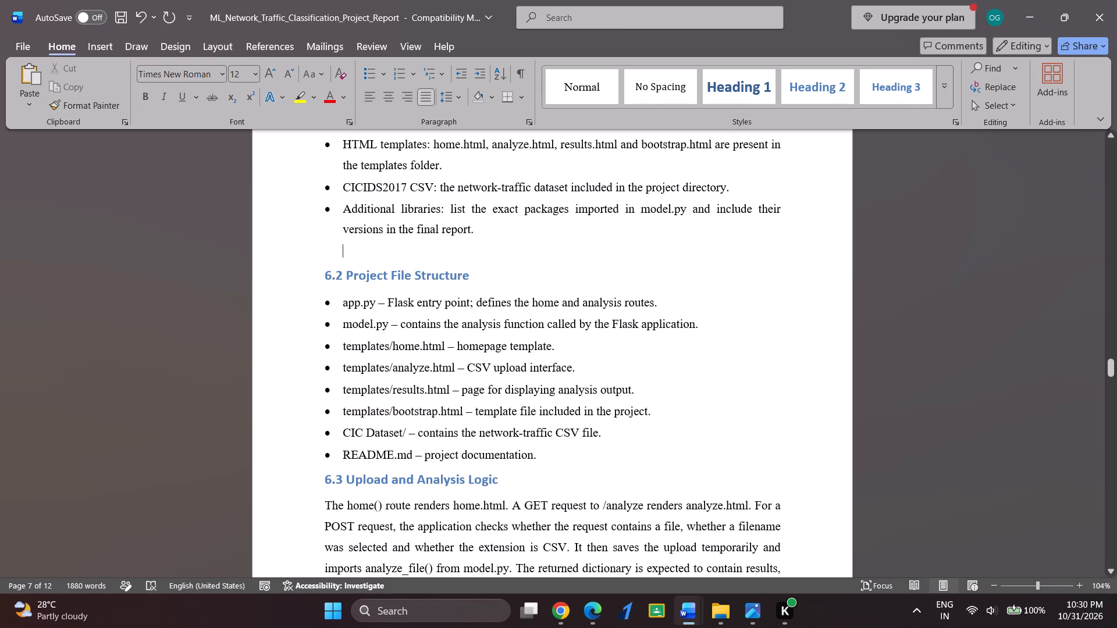
click(550, 454)
key(Return)
key(BackSpace)
Insert a blank line above the heading 6.4 Error Handling and Cleanup.
scroll(550, 454, down, 1)
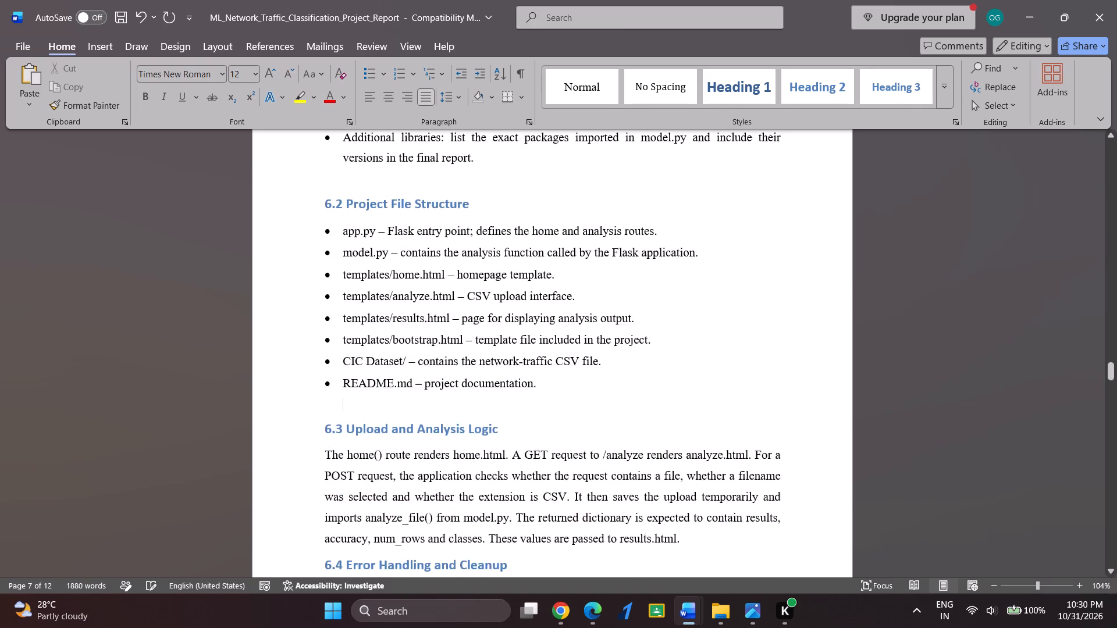
scroll(550, 454, down, 2)
click(710, 219)
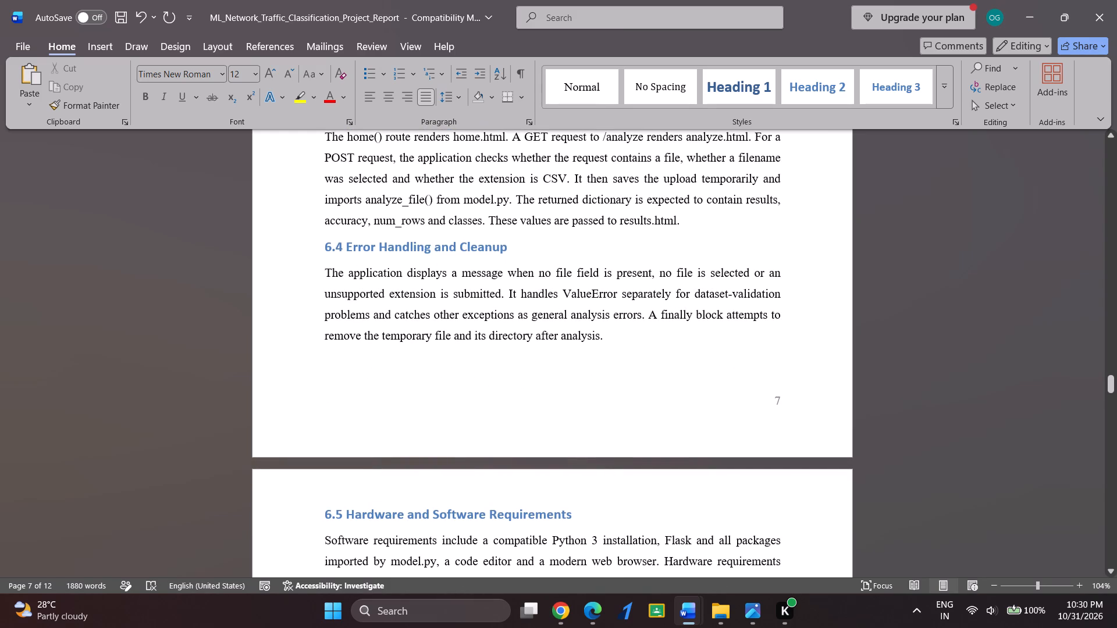
key(Return)
key(BackSpace)
key(Return)
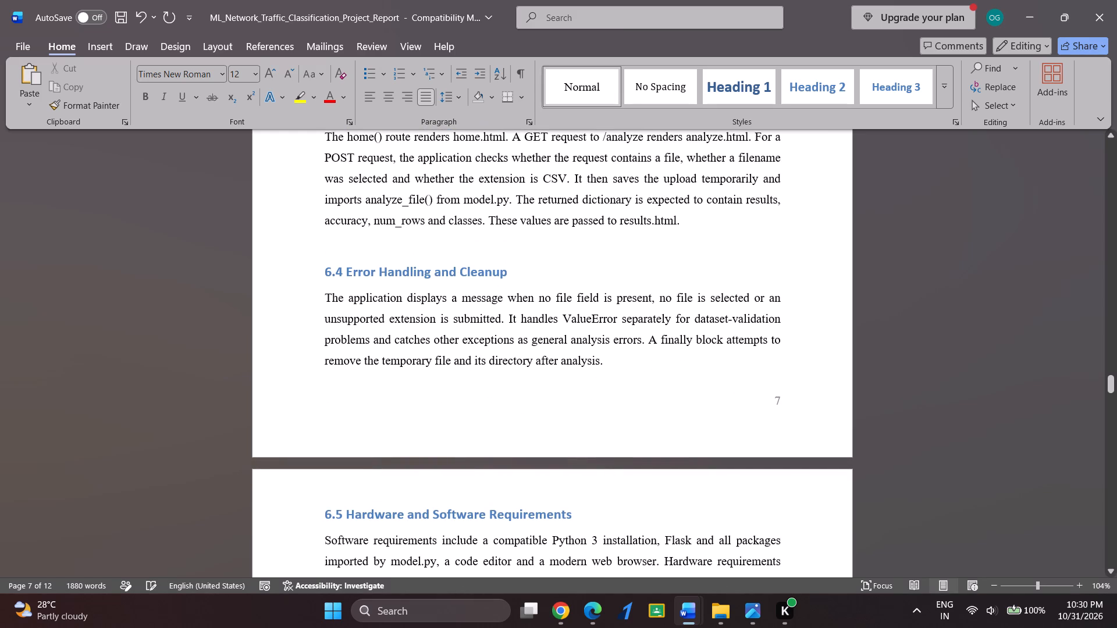
Examine section 6.5 and the Results and Discussion chapter, including the application screenshots, their captions and heading 7.2.
scroll(680, 360, down, 1)
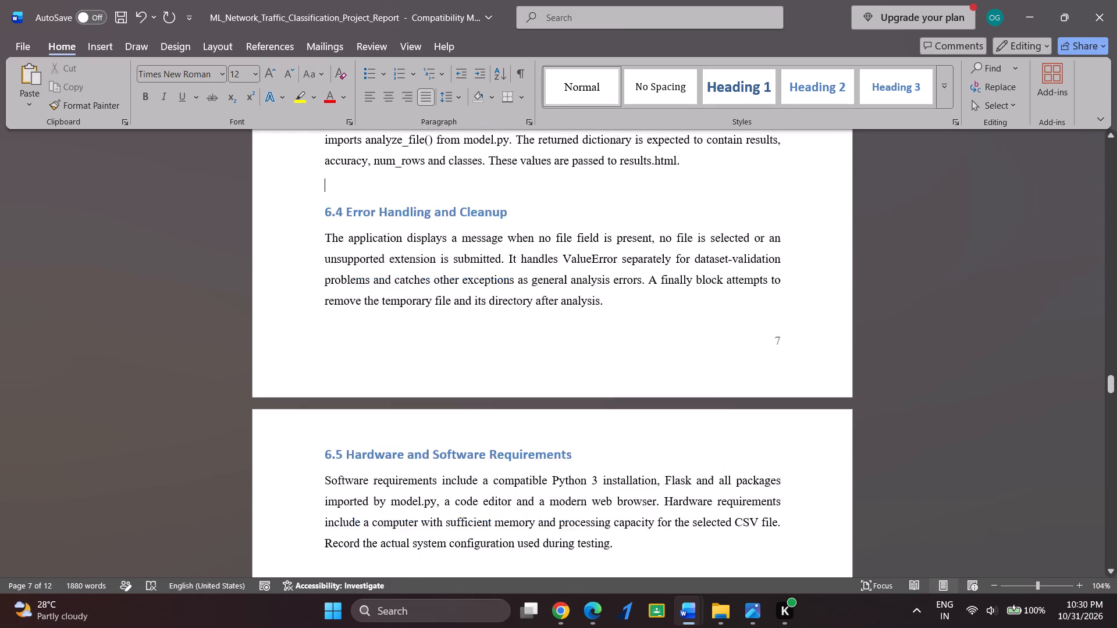
scroll(680, 360, down, 3)
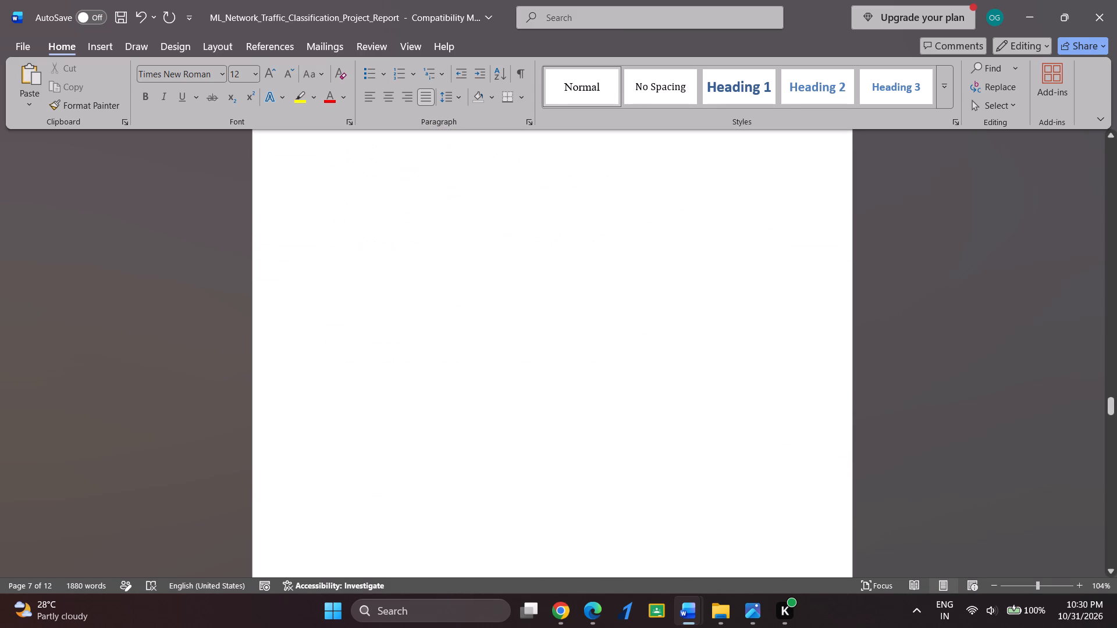
scroll(680, 360, down, 3)
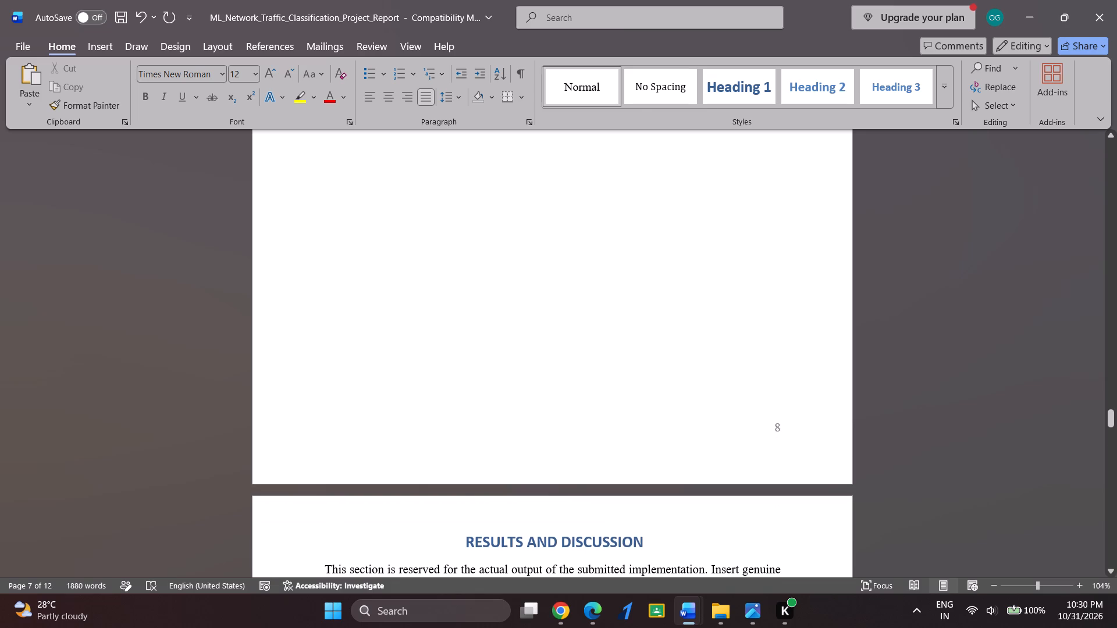
scroll(680, 360, down, 3)
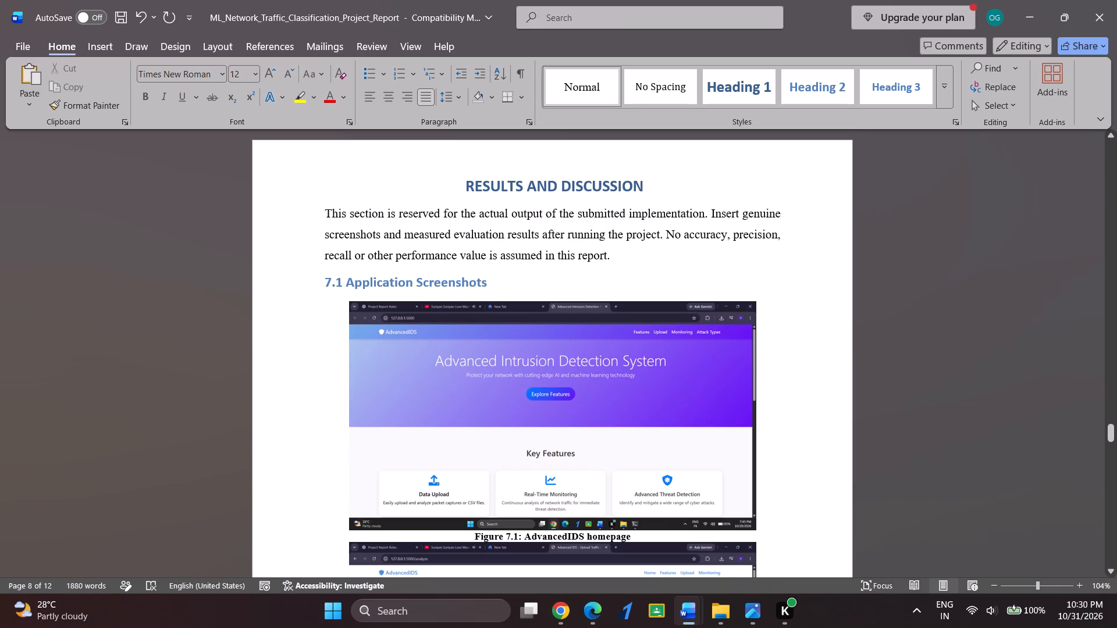
click(545, 337)
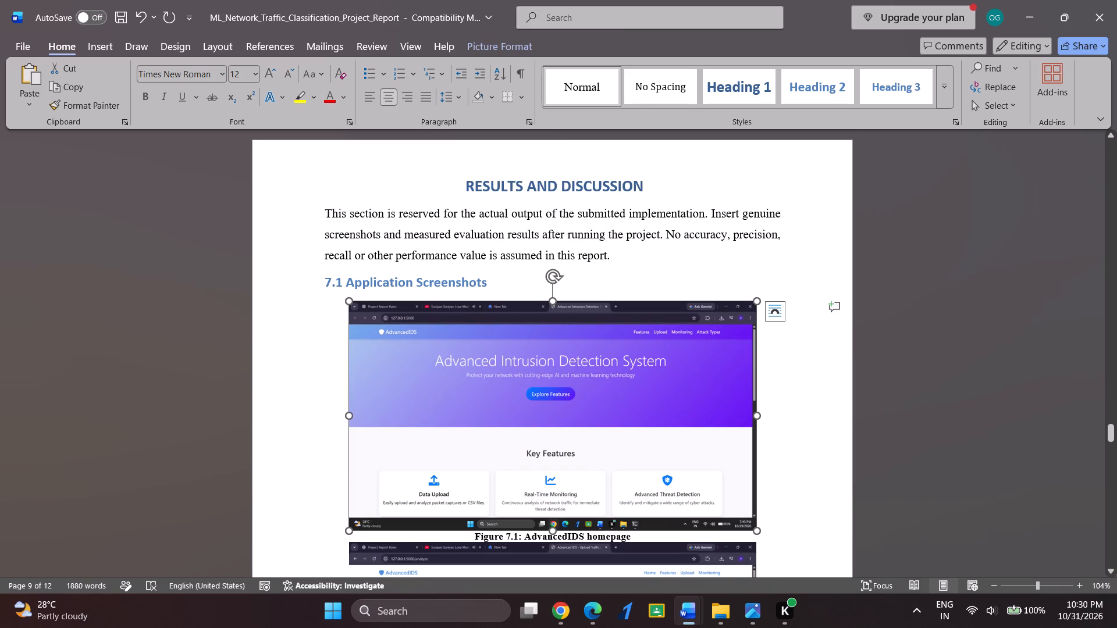
click(648, 272)
scroll(648, 272, down, 2)
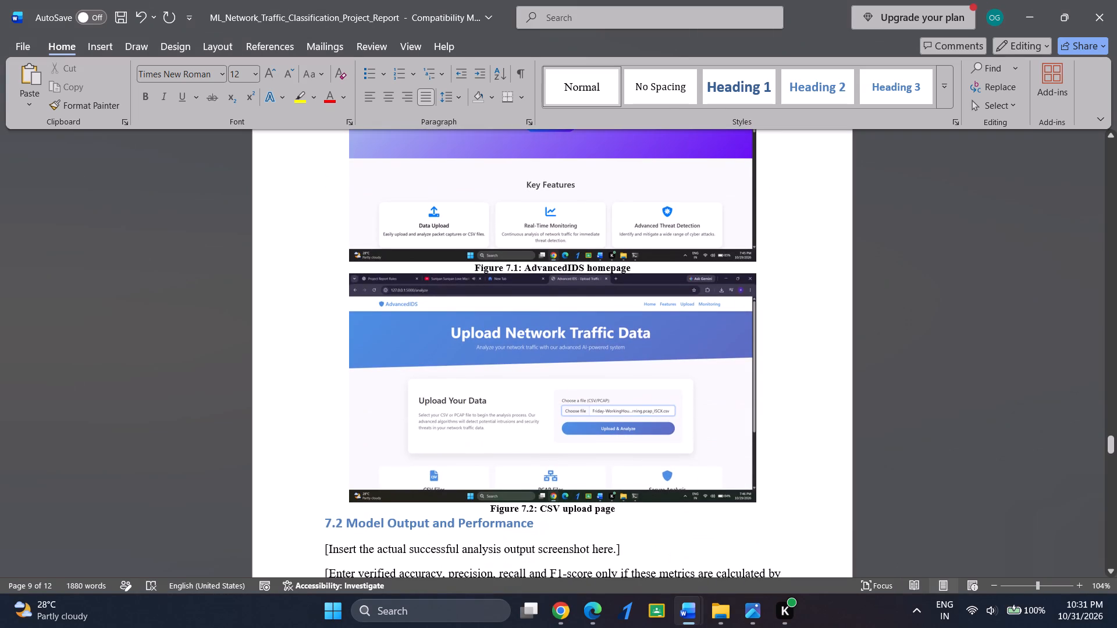
scroll(648, 272, down, 3)
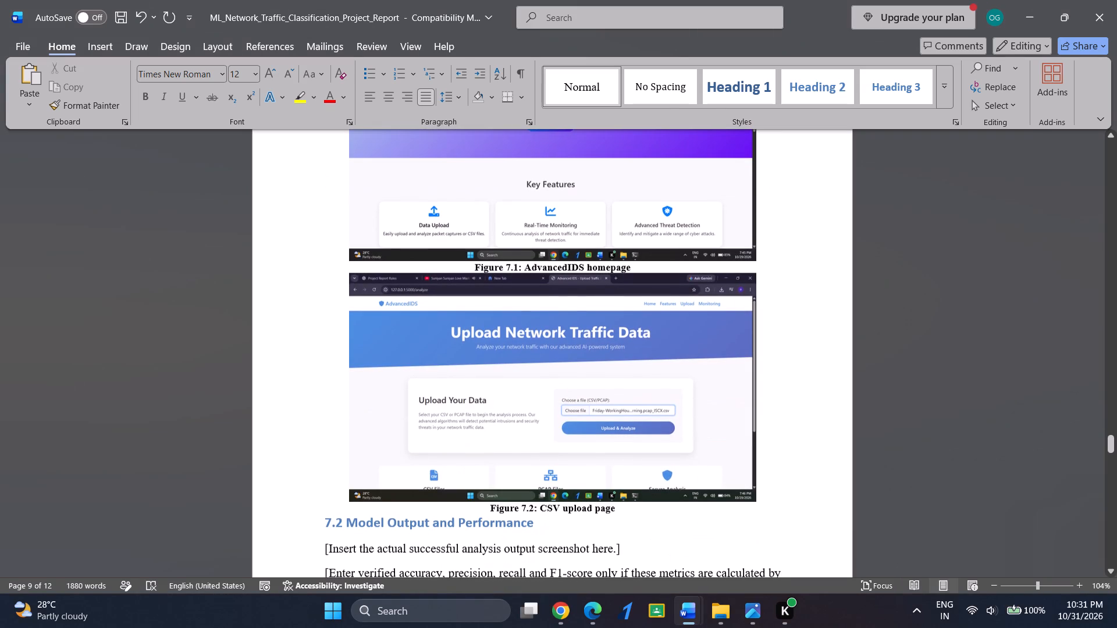
scroll(648, 272, up, 2)
click(622, 276)
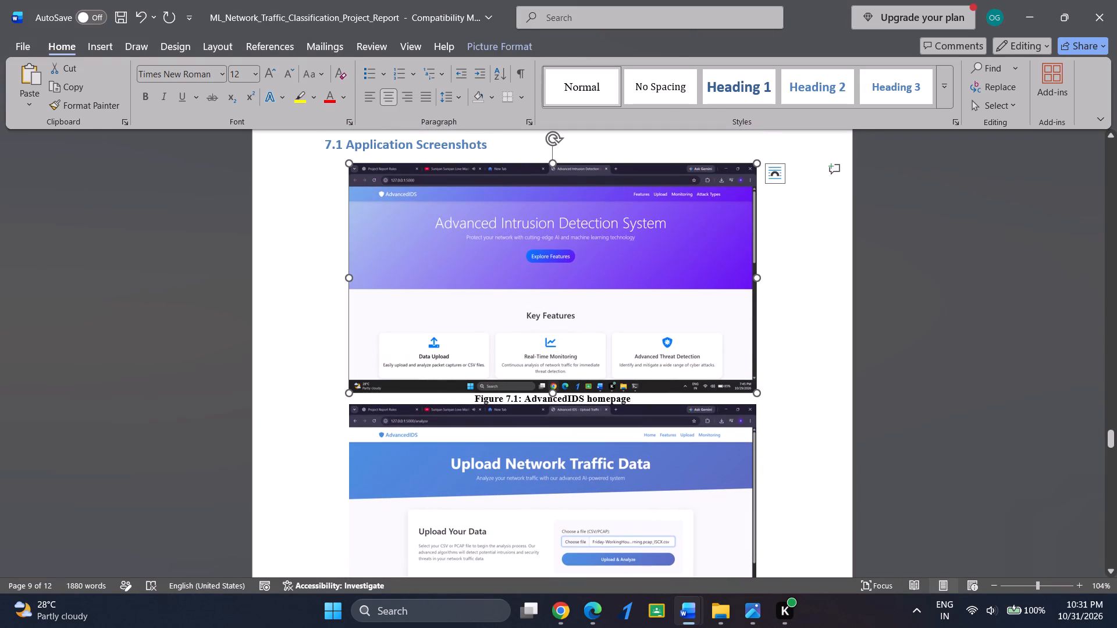
Minimize the report, browser and Downloads folder windows.
click(1033, 0)
click(1033, 0)
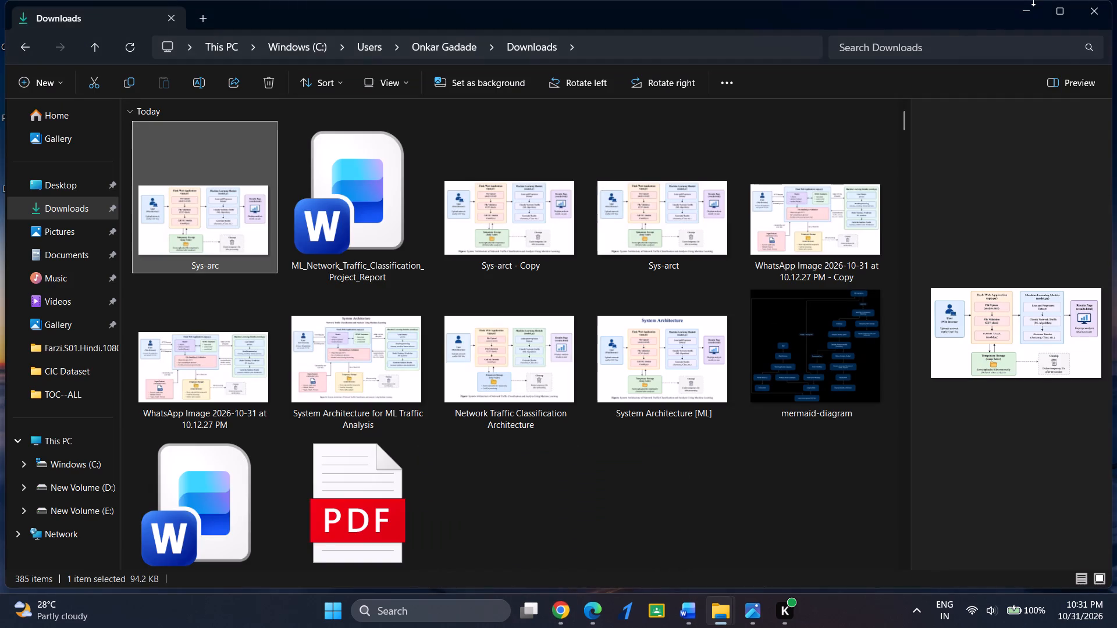
click(1033, 0)
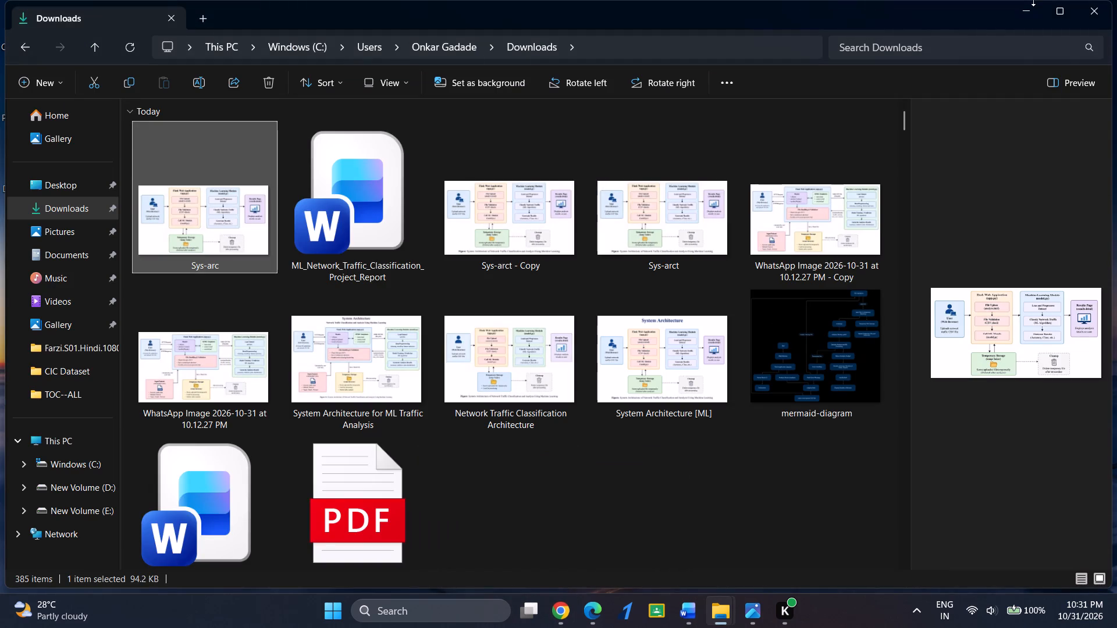